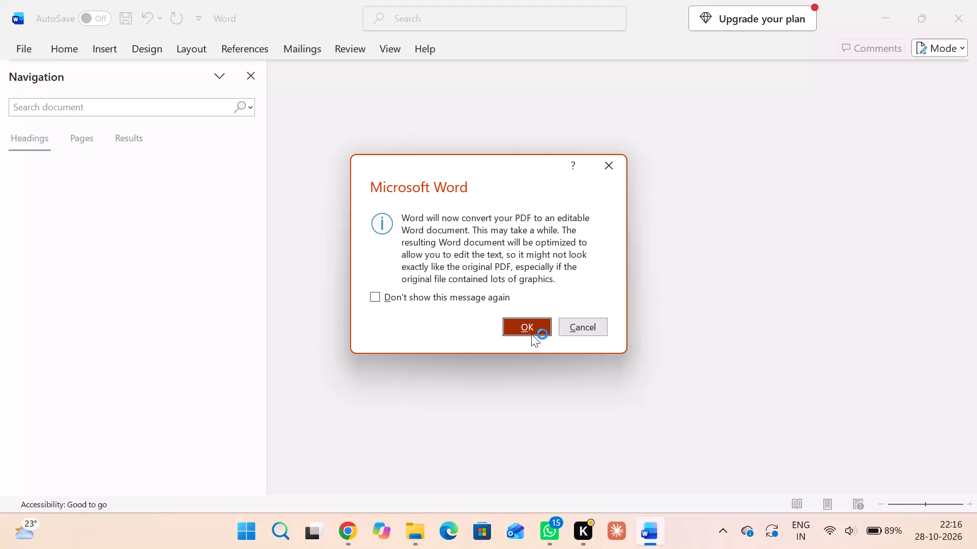
# Accept the conversion of the PDF into an editable Word document.
pyautogui.click(532, 329)
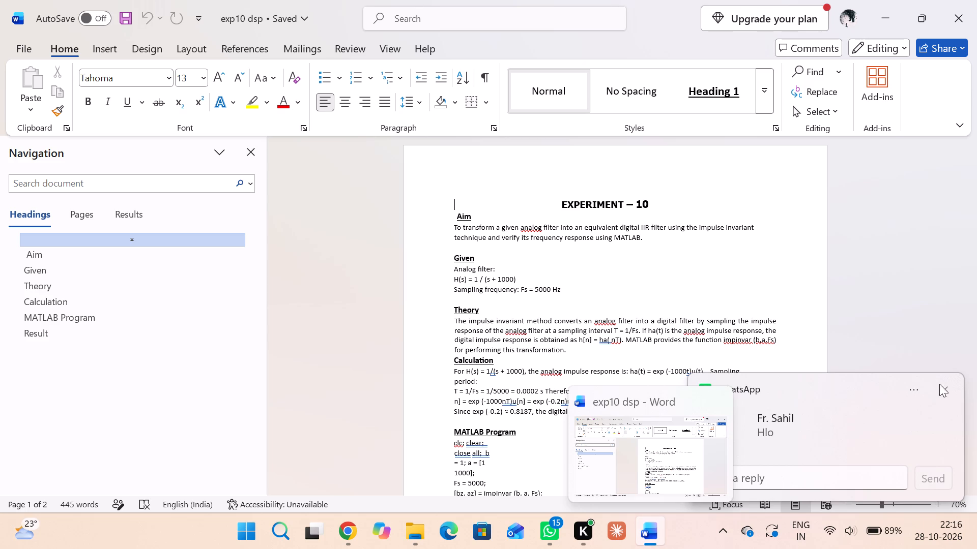
pyautogui.click(940, 307)
pyautogui.click(890, 328)
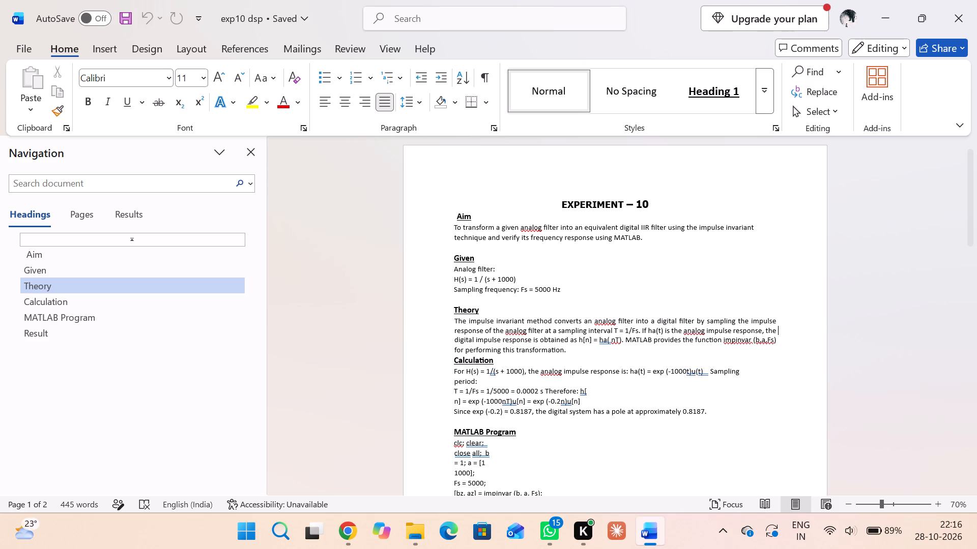
# Add a "Software Required" line beneath the Aim paragraph, separated from it by a blank line.
pyautogui.click(669, 243)
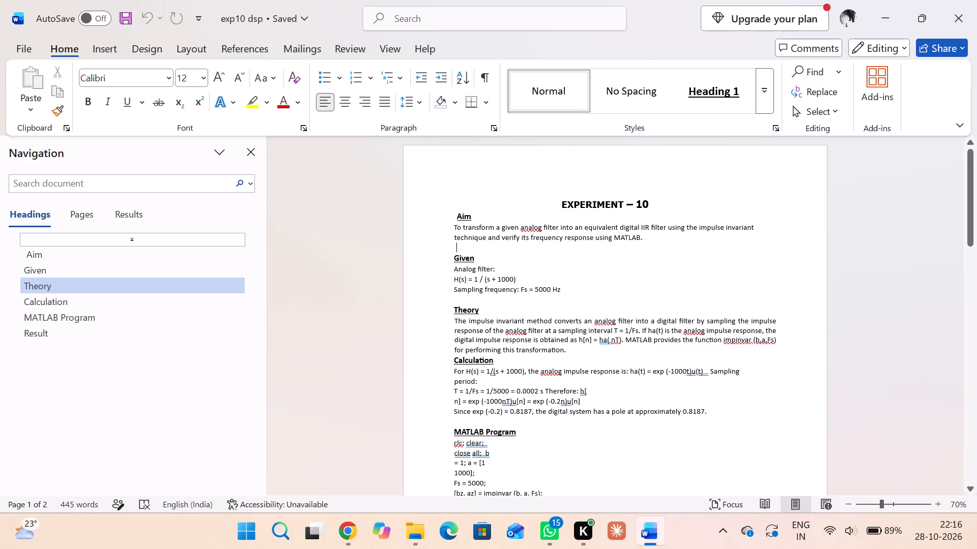
pyautogui.click(652, 236)
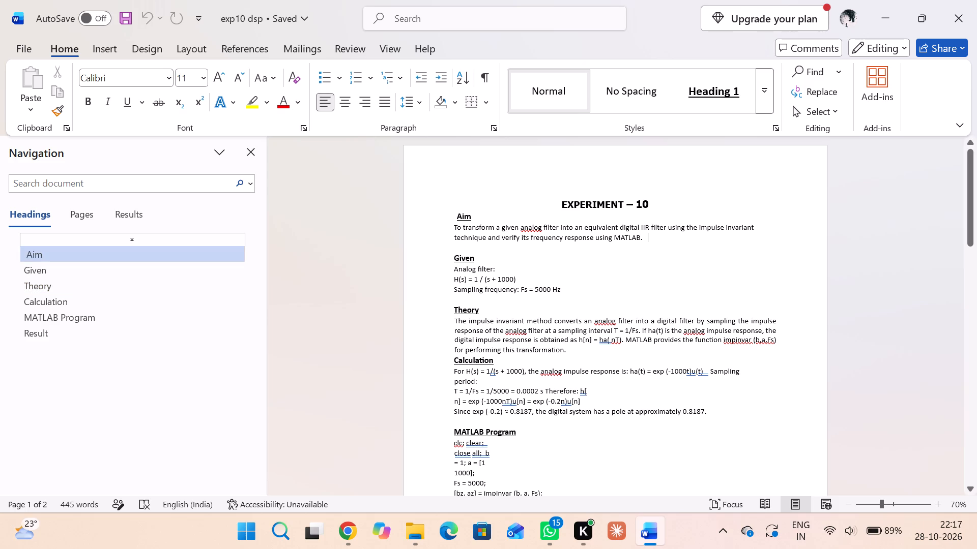
pyautogui.press('Return')
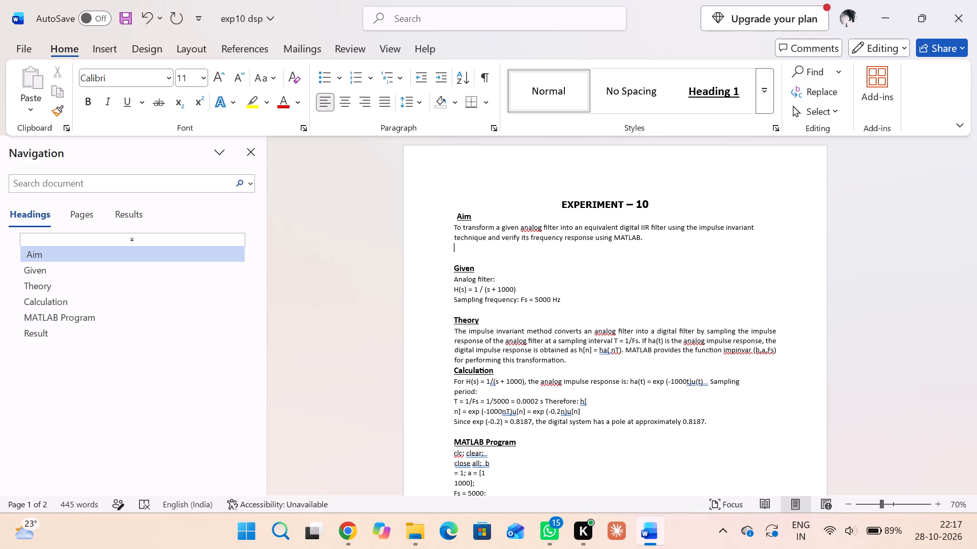
pyautogui.press('space')
pyautogui.press('Return')
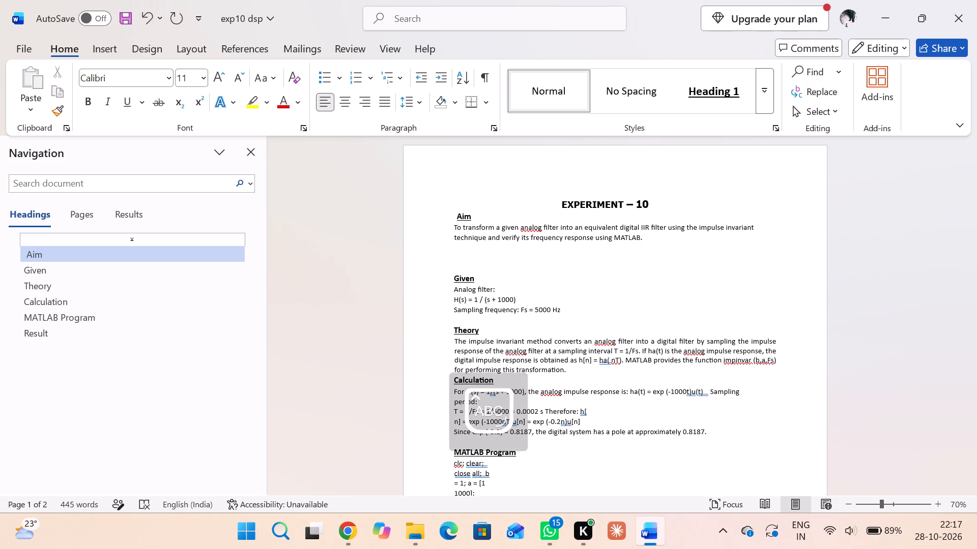
pyautogui.write('SO')
pyautogui.write('ftware')
pyautogui.press('space')
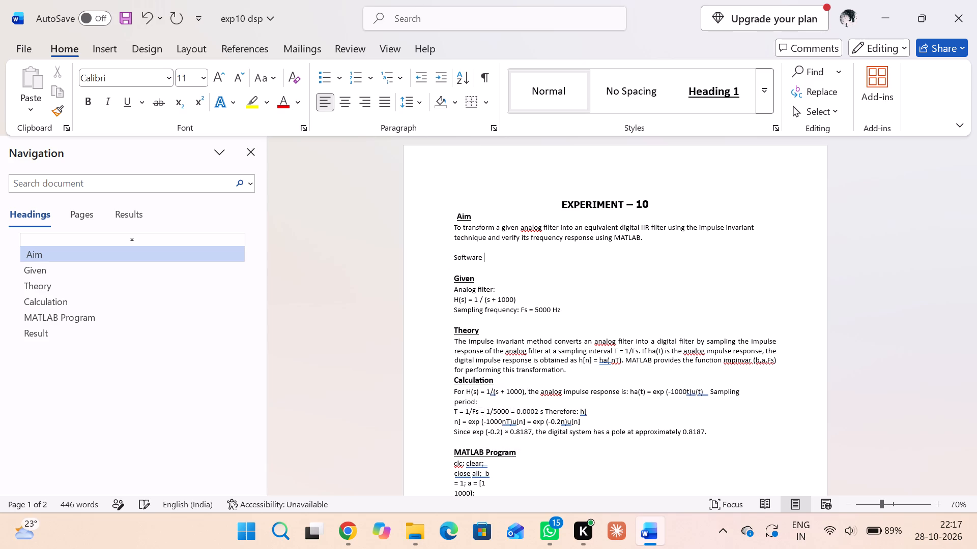
pyautogui.press('r')
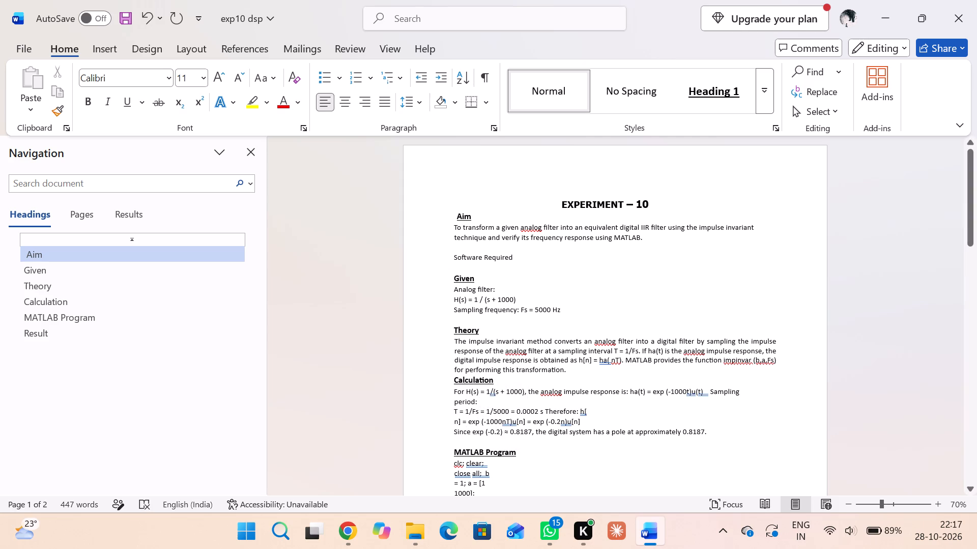
# Format the "Software Required" line as a heading with 12 pt size, bold and underline.
pyautogui.moveTo(518, 257); pyautogui.dragTo(446, 249)
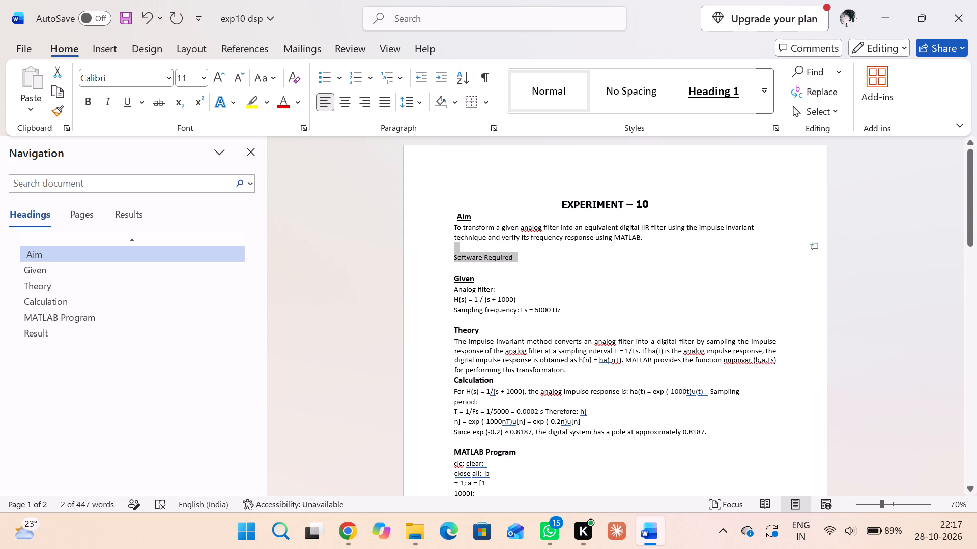
pyautogui.click(193, 76)
pyautogui.write('12')
pyautogui.press('Return')
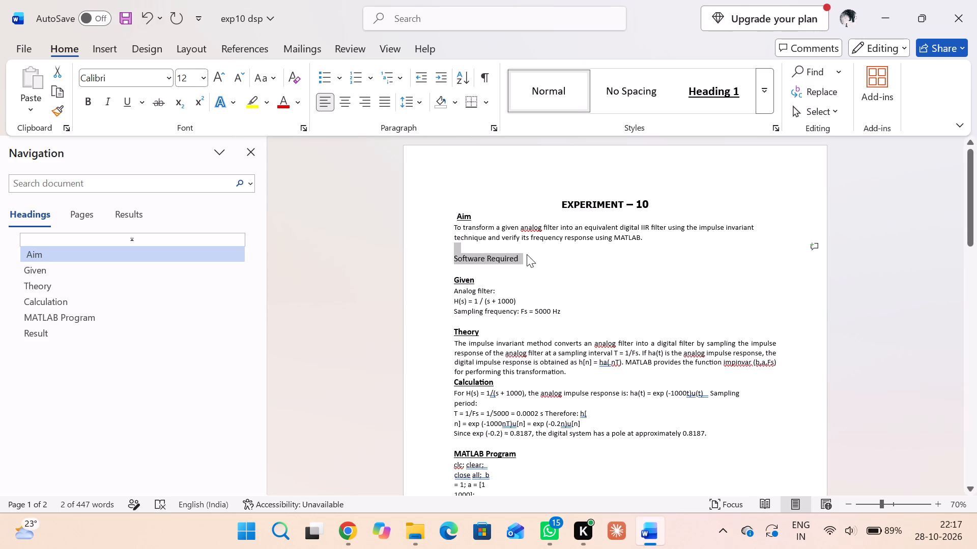
pyautogui.click(87, 96)
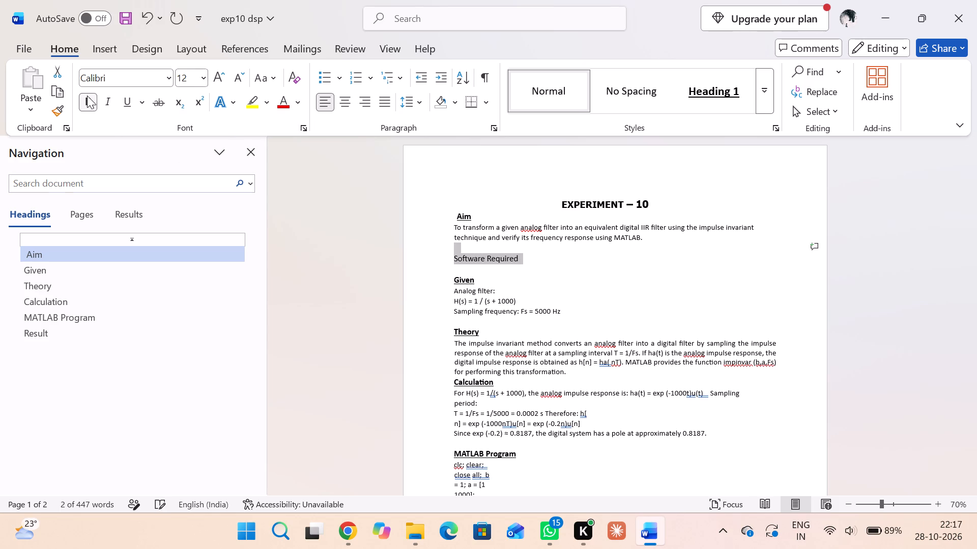
pyautogui.click(127, 101)
pyautogui.click(311, 239)
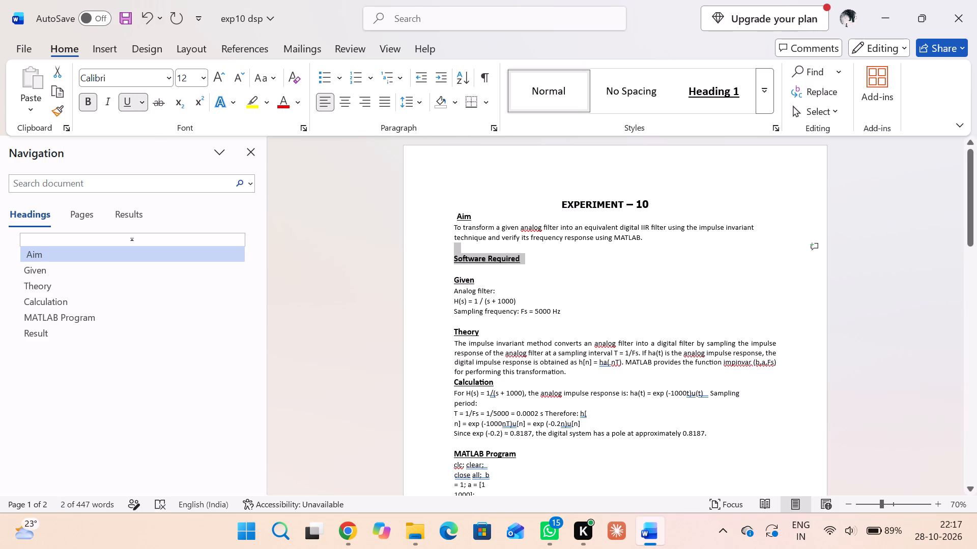
pyautogui.click(535, 253)
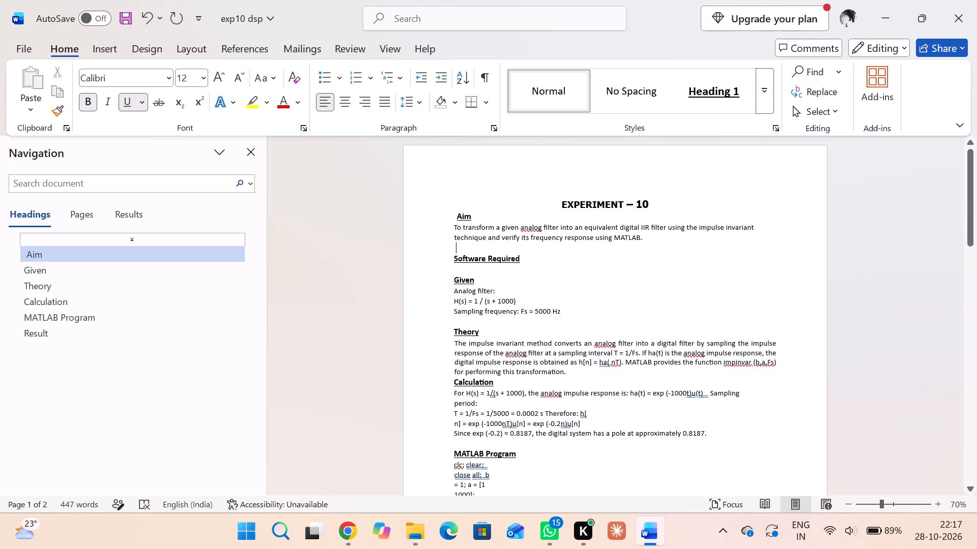
pyautogui.click(527, 261)
# Add a round-bulleted item reading "Software:" on a new line below the "Software Required" heading.
pyautogui.press('Return')
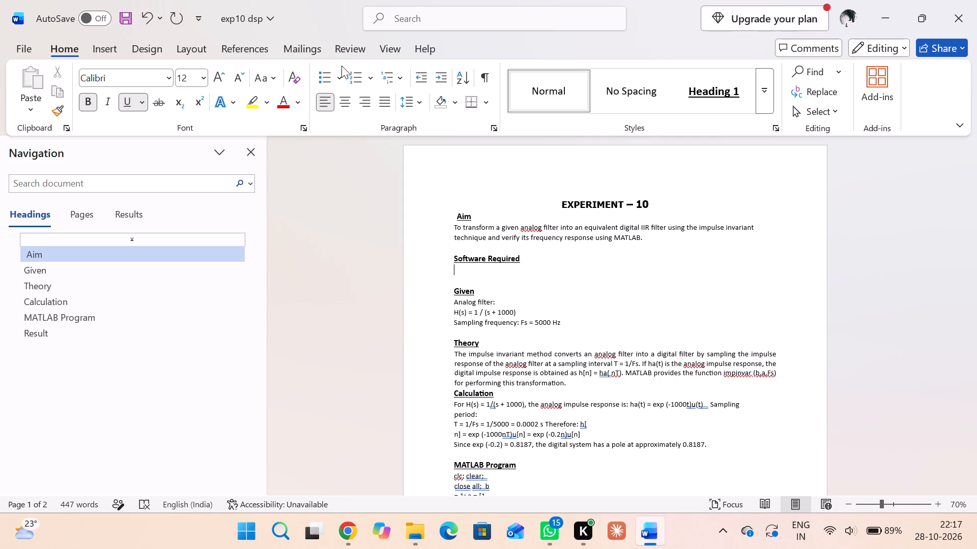
pyautogui.click(335, 83)
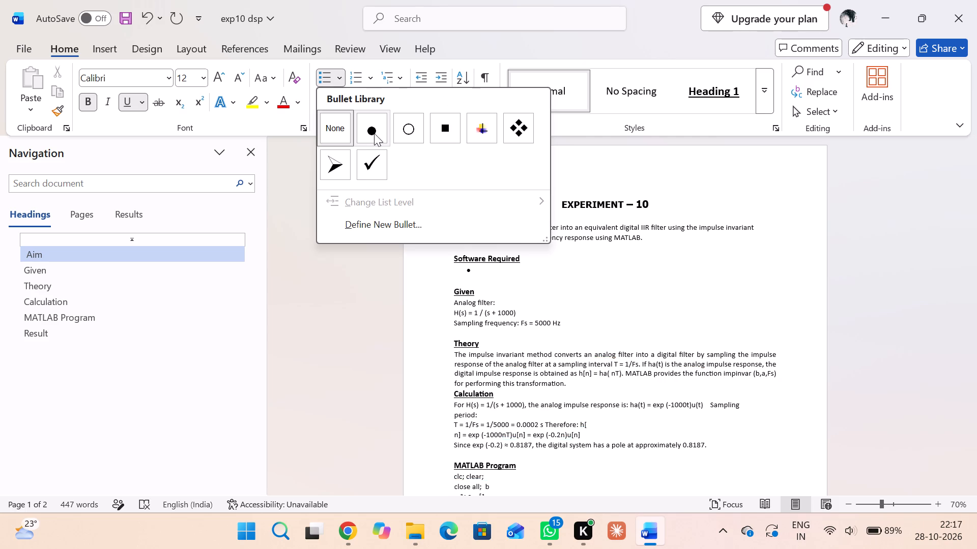
pyautogui.click(374, 133)
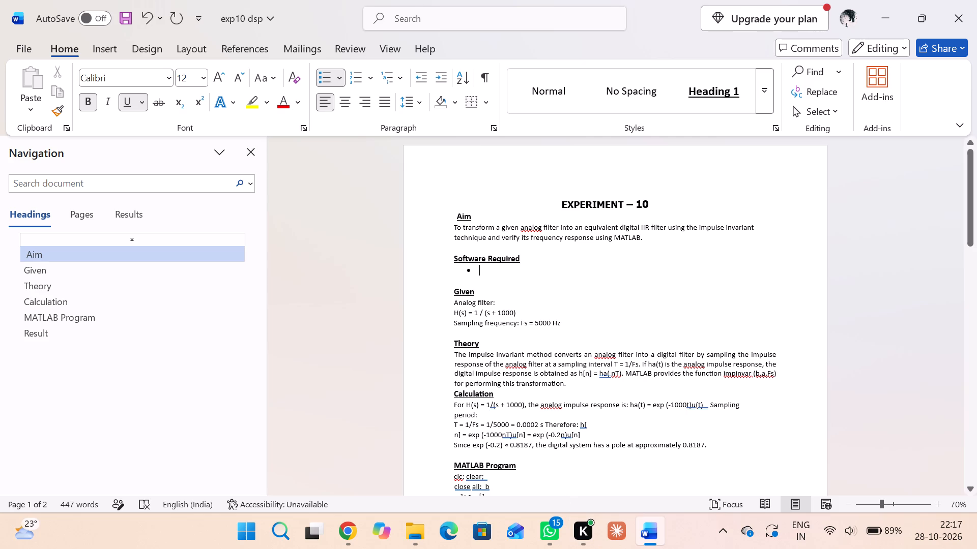
pyautogui.press('s')
pyautogui.write('oftware')
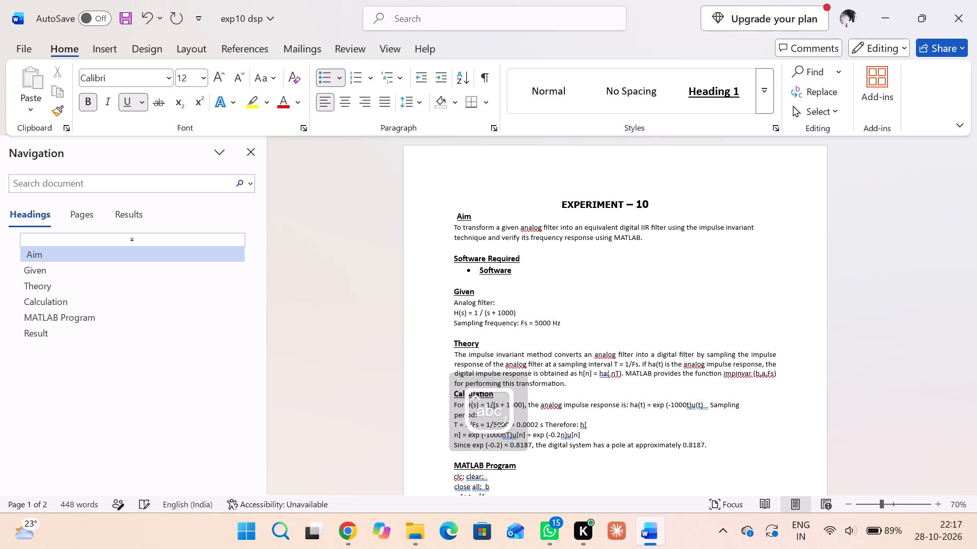
pyautogui.hotkey('shift', ':')
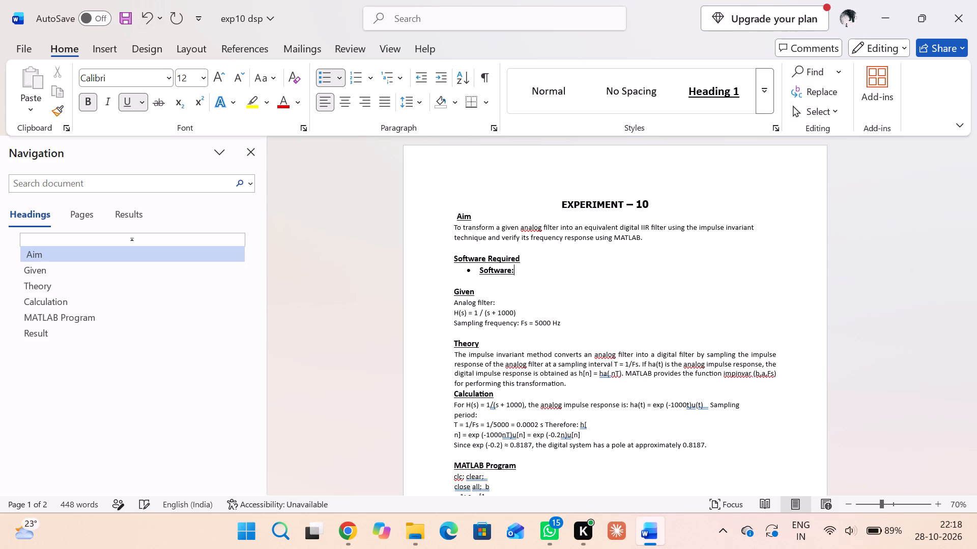
pyautogui.press('space')
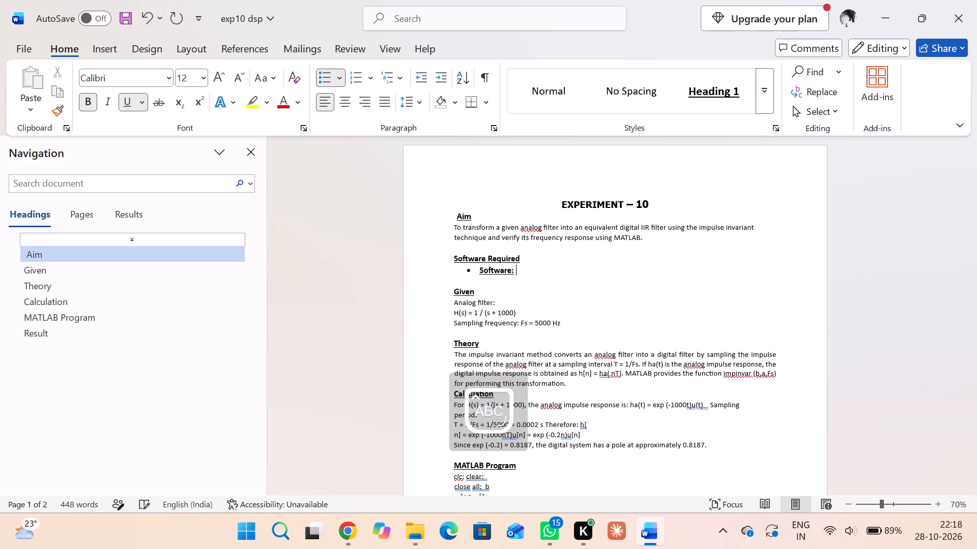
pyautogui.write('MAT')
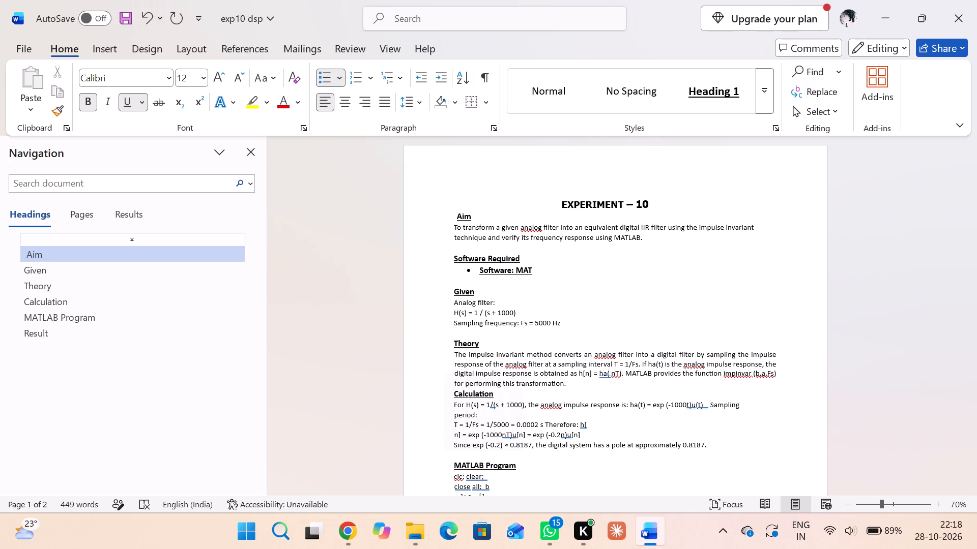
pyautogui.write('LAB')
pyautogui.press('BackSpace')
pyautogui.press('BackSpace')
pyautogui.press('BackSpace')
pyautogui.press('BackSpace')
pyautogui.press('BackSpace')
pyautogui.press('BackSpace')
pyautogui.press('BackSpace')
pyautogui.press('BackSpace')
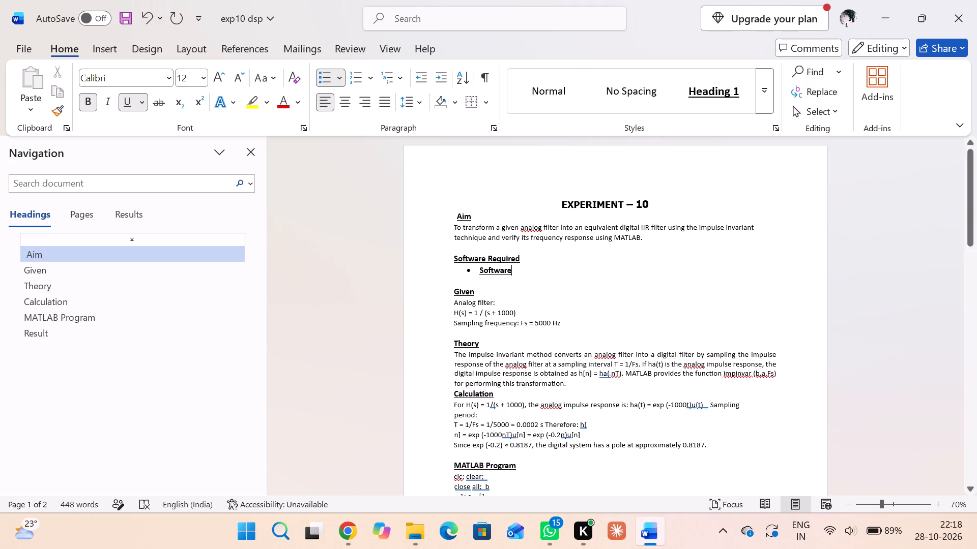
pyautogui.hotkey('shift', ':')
# Remove the bold and underline formatting from the "Software:" bullet text.
pyautogui.moveTo(520, 268); pyautogui.dragTo(492, 269)
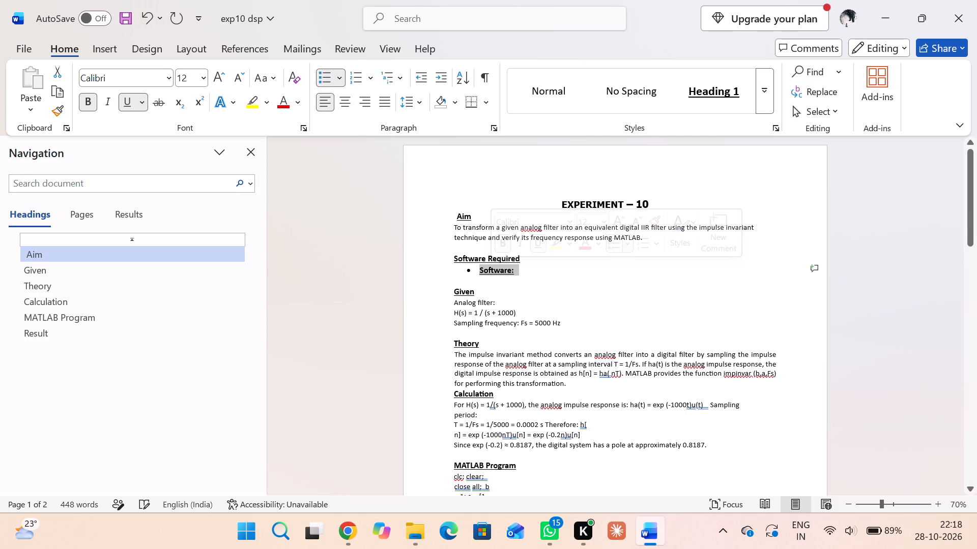
pyautogui.click(97, 99)
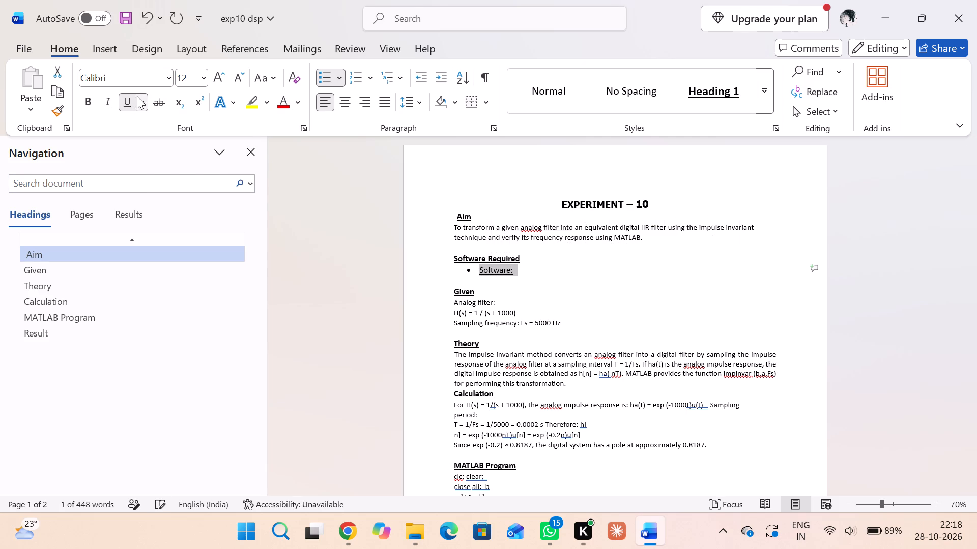
pyautogui.click(137, 96)
pyautogui.click(131, 98)
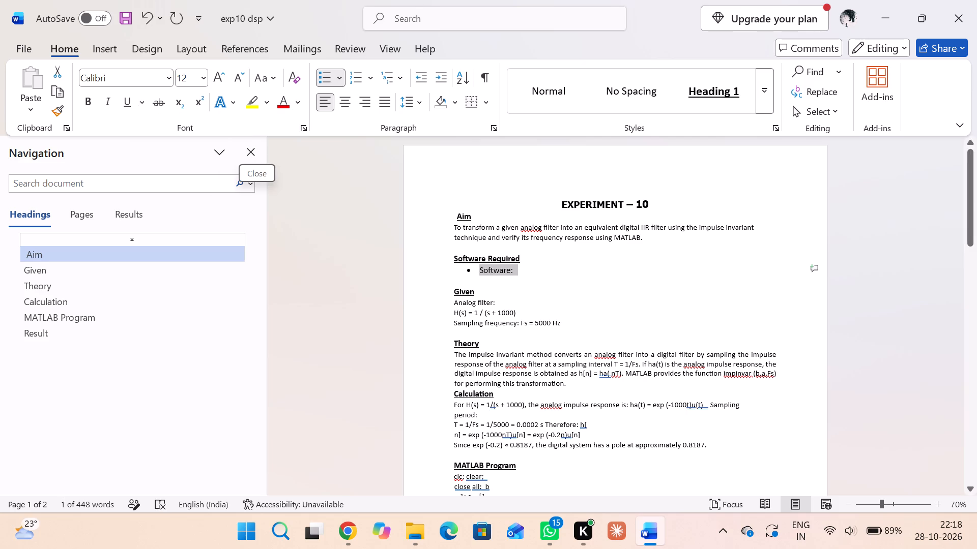
pyautogui.click(529, 282)
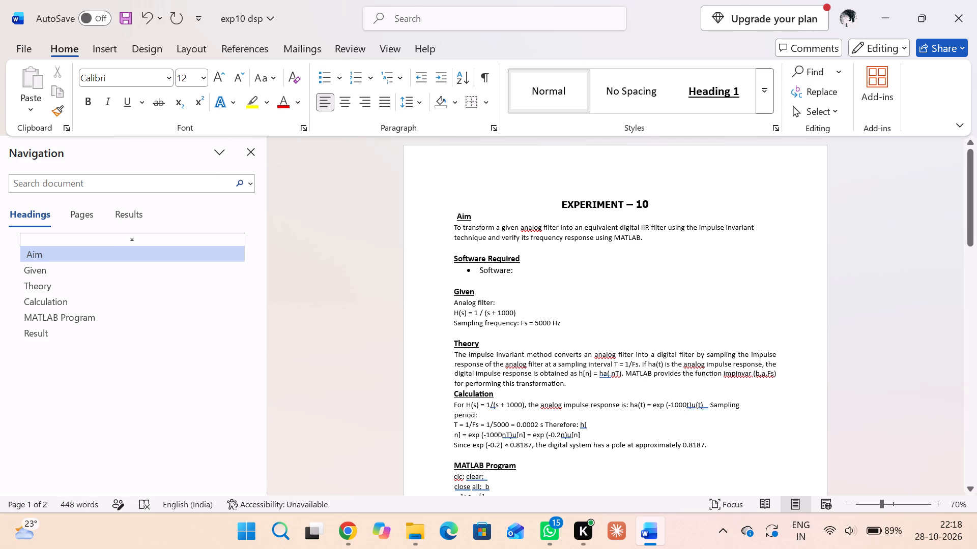
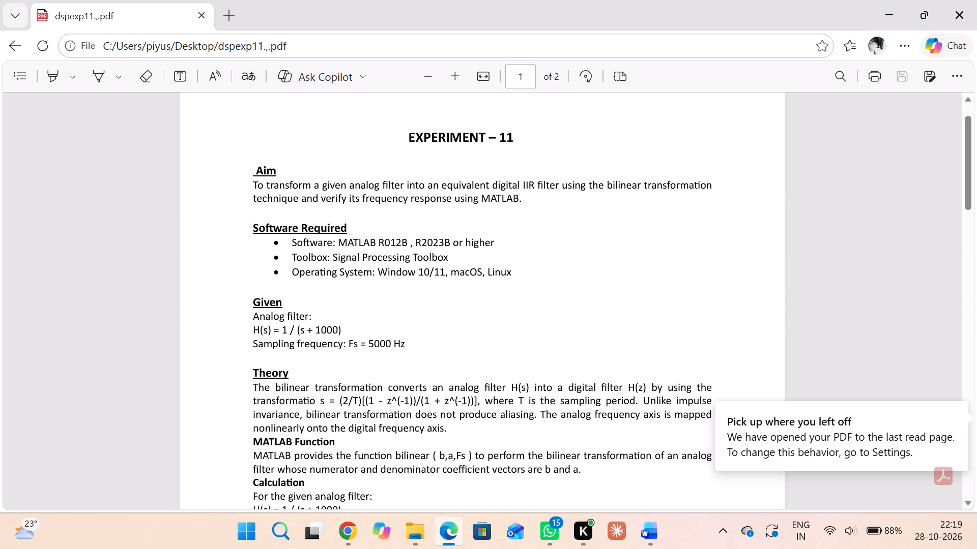
# Copy the three Software Required items from the Experiment 11 PDF and paste them below the "Software:" bullet in the Word document.
pyautogui.moveTo(290, 240); pyautogui.dragTo(294, 239)
pyautogui.moveTo(294, 239); pyautogui.dragTo(522, 278)
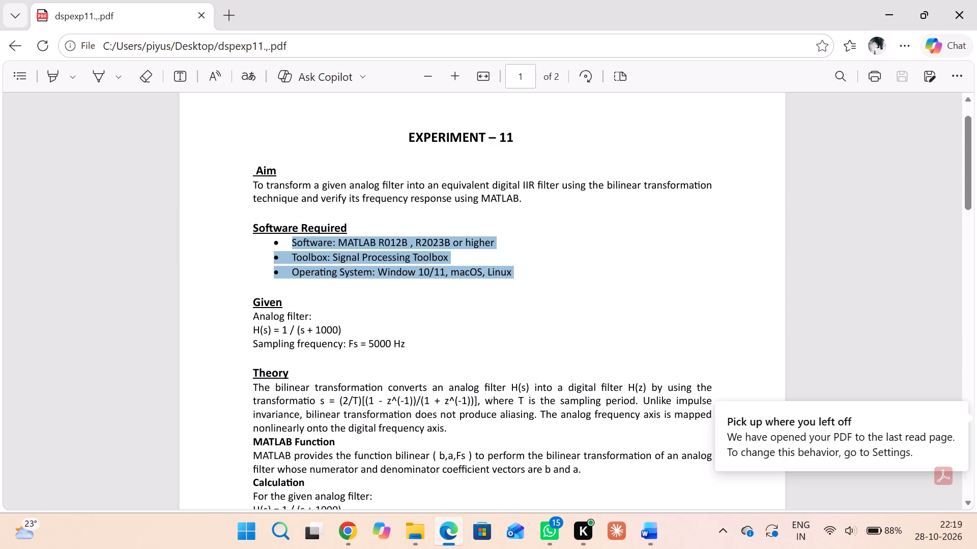
pyautogui.moveTo(522, 278); pyautogui.dragTo(525, 277)
pyautogui.hotkey('ctrl', 'c')
pyautogui.click(646, 523)
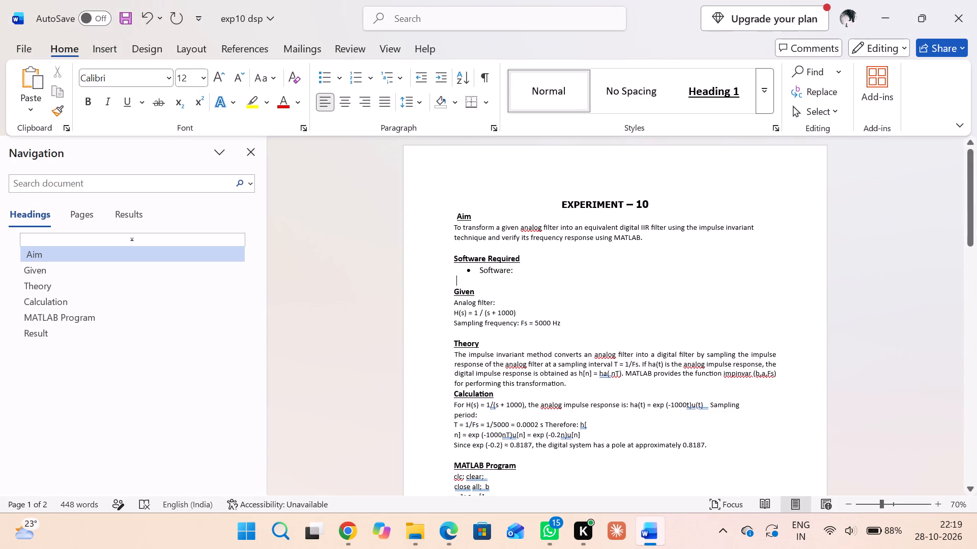
pyautogui.hotkey('ctrl', 'v')
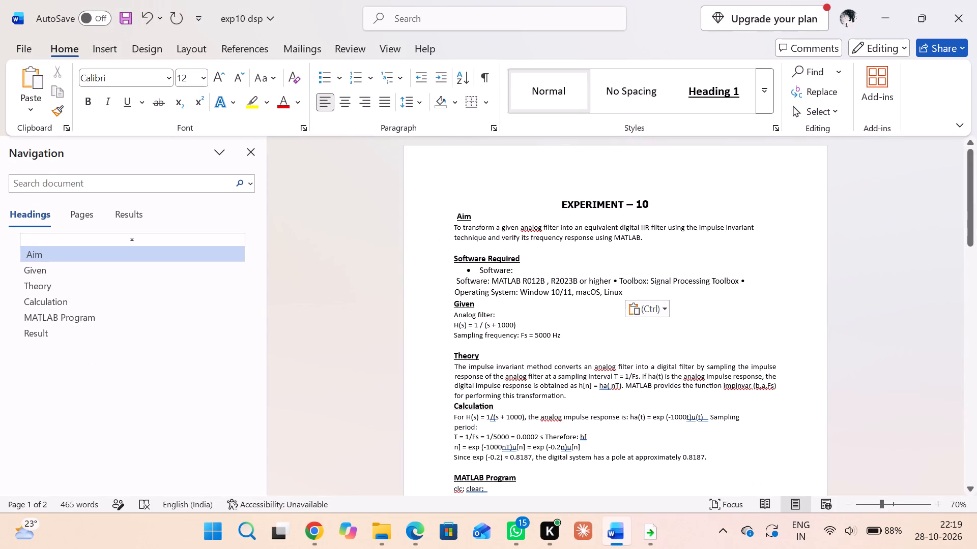
# Delete the old "Software:" text and its bullet from the line under the Software Required heading.
pyautogui.click(523, 269)
pyautogui.press('BackSpace')
pyautogui.press('BackSpace')
pyautogui.press('BackSpace')
pyautogui.press('BackSpace')
pyautogui.press('BackSpace')
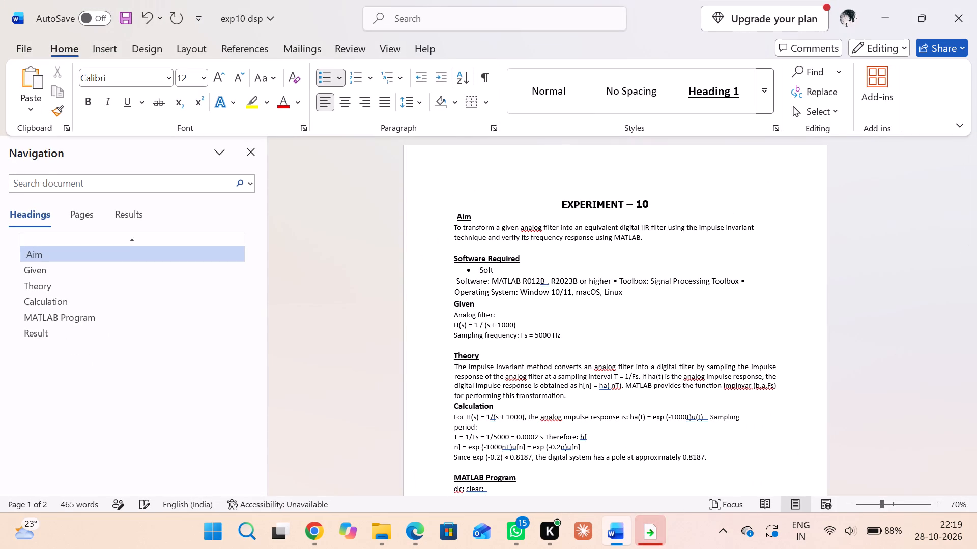
pyautogui.press('BackSpace')
pyautogui.press('BackSpace')
pyautogui.press('BackSpace')
pyautogui.press('BackSpace')
pyautogui.press('BackSpace')
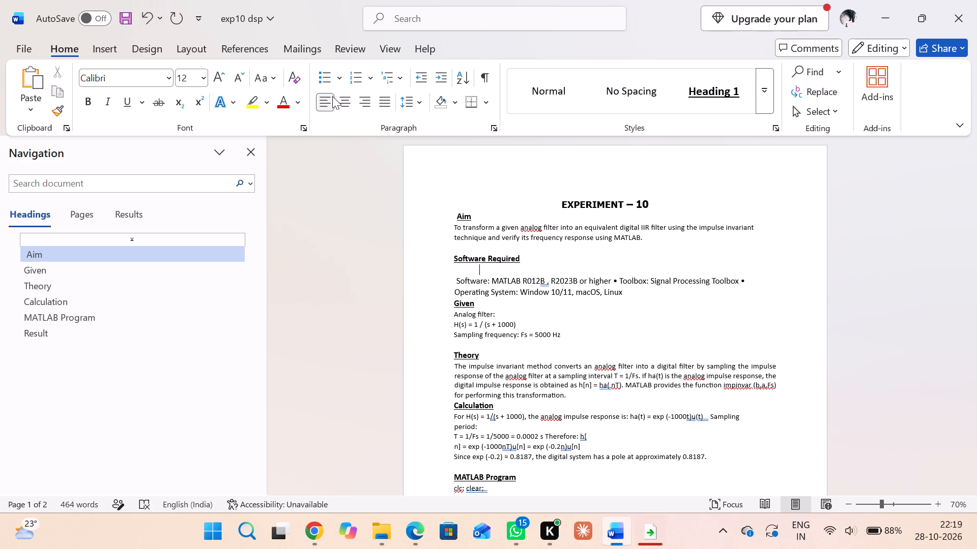
# Apply a round bullet to the empty line under Software Required and join the pasted software text onto it.
pyautogui.click(336, 75)
pyautogui.click(339, 129)
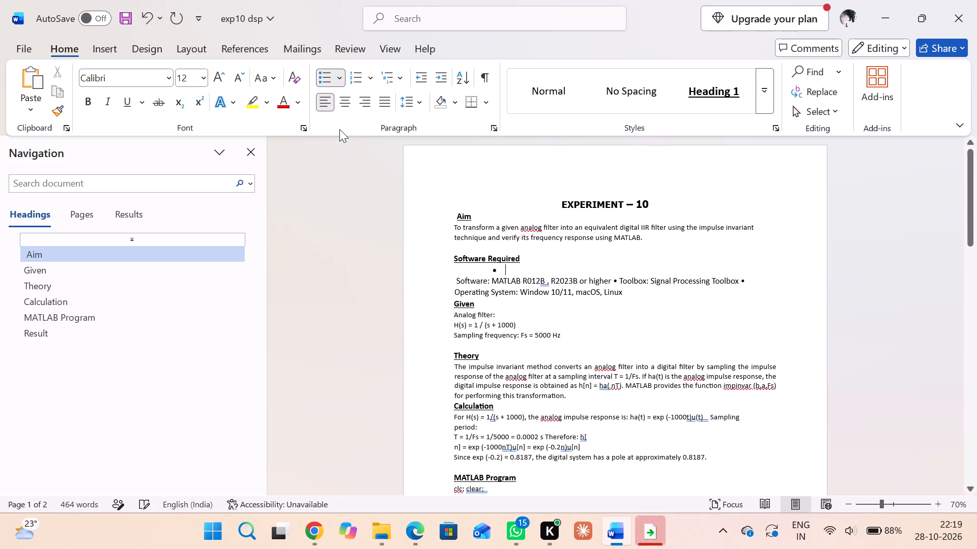
pyautogui.click(455, 281)
pyautogui.press('BackSpace')
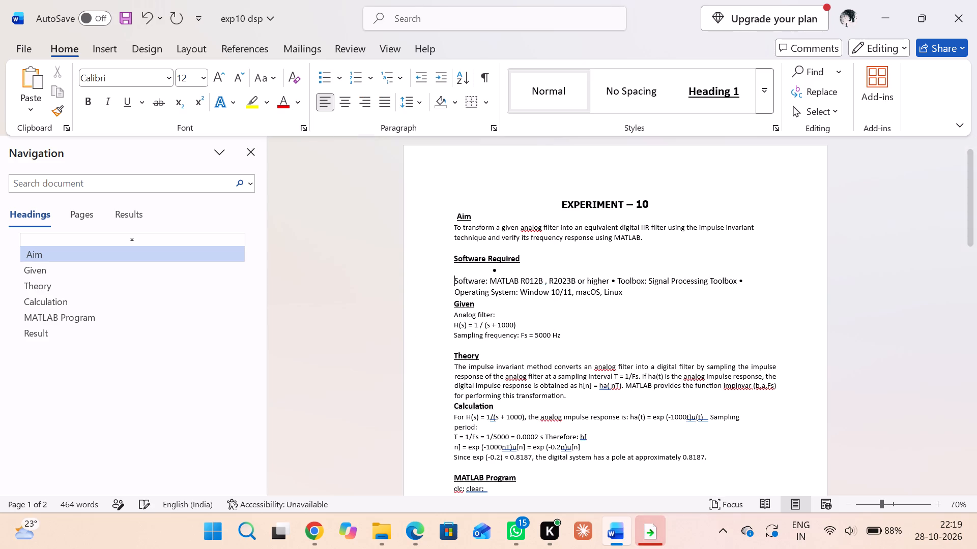
pyautogui.press('BackSpace')
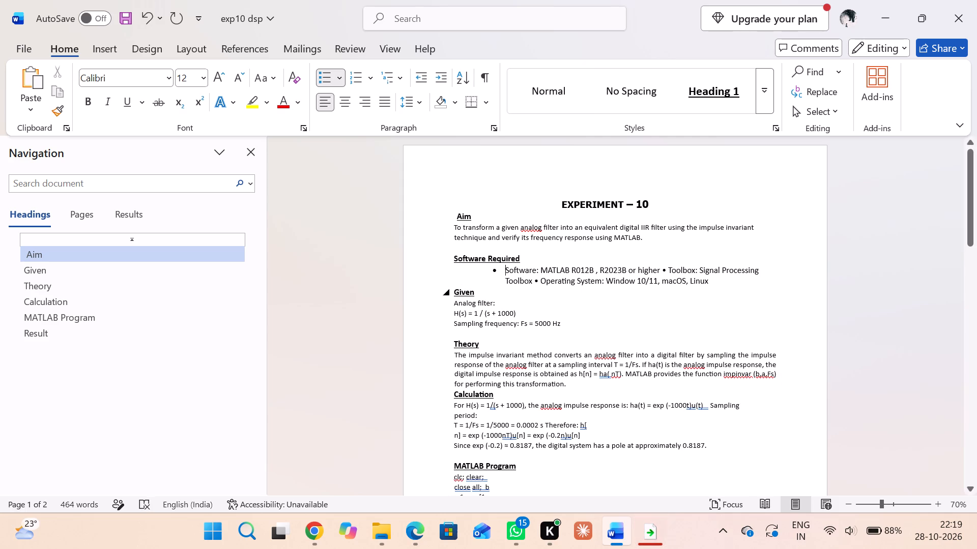
# Split "Toolbox: Signal Processing Toolbox" onto its own round-bulleted line, removing the stray pasted bullet character and leading space.
pyautogui.click(661, 268)
pyautogui.press('Return')
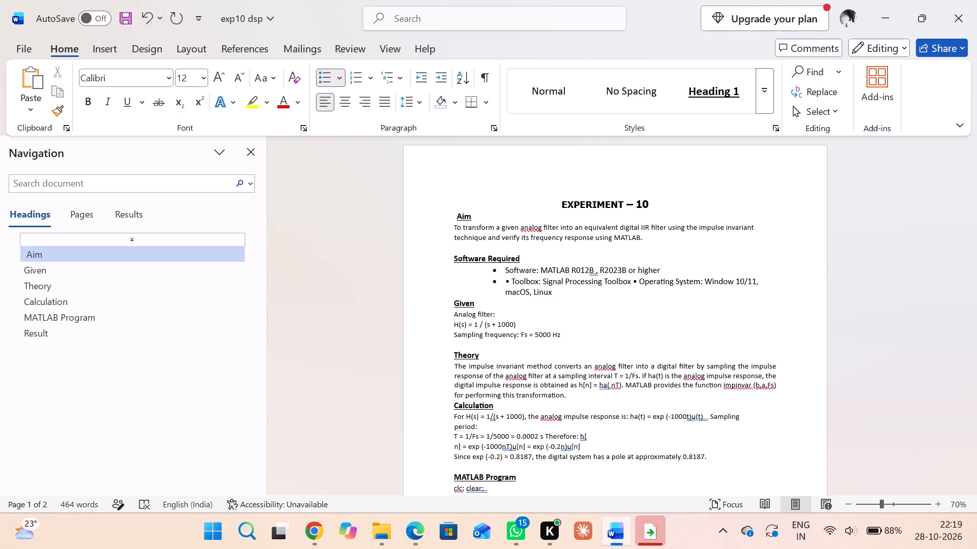
pyautogui.press('Right')
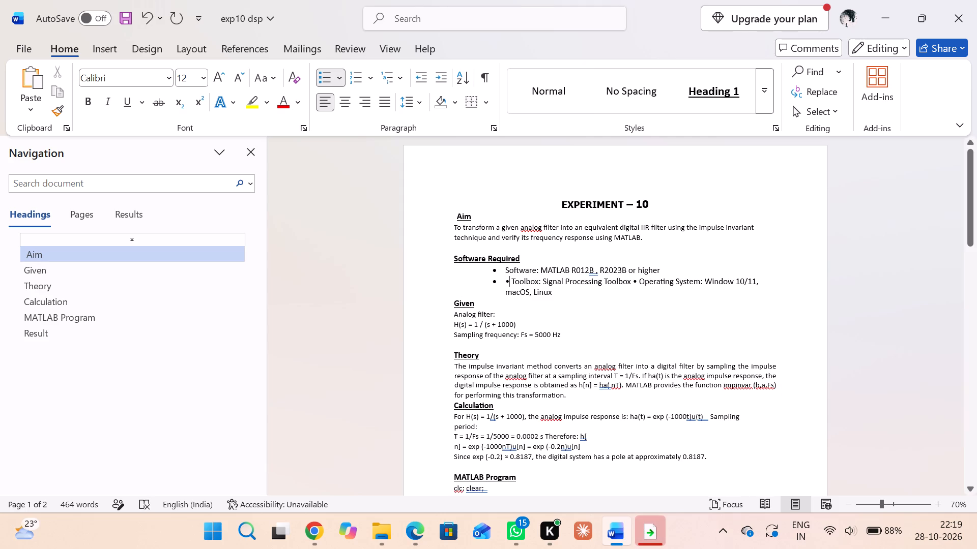
pyautogui.press('BackSpace')
pyautogui.press('BackSpace')
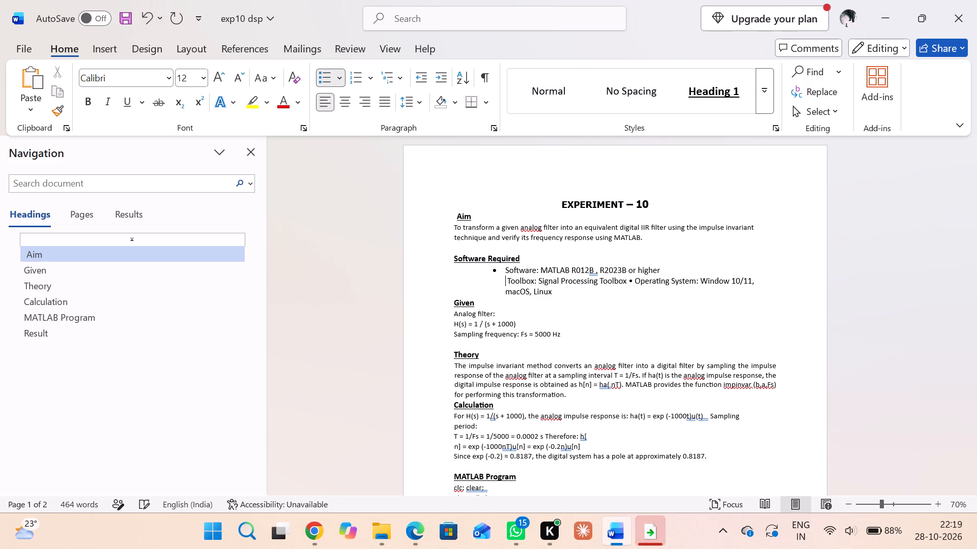
pyautogui.press('BackSpace')
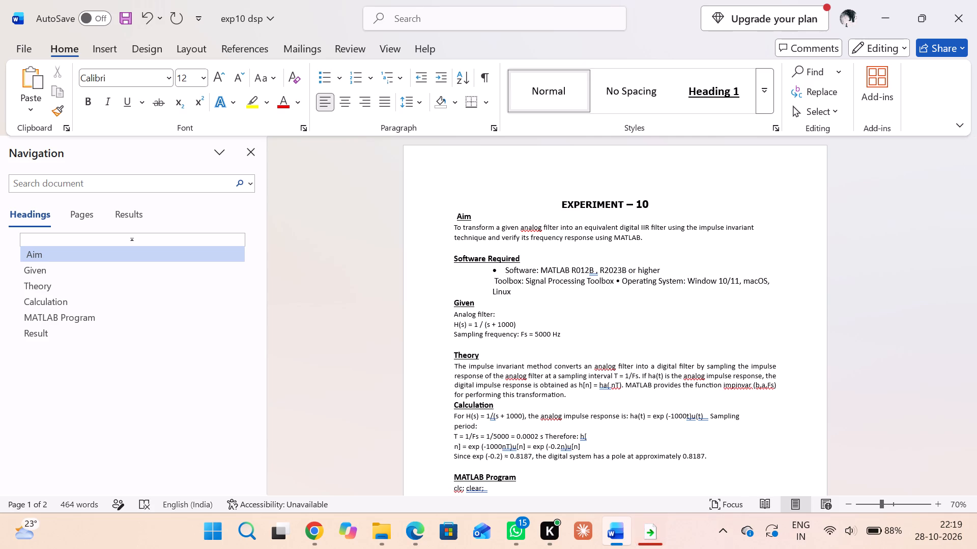
pyautogui.click(345, 82)
pyautogui.click(332, 132)
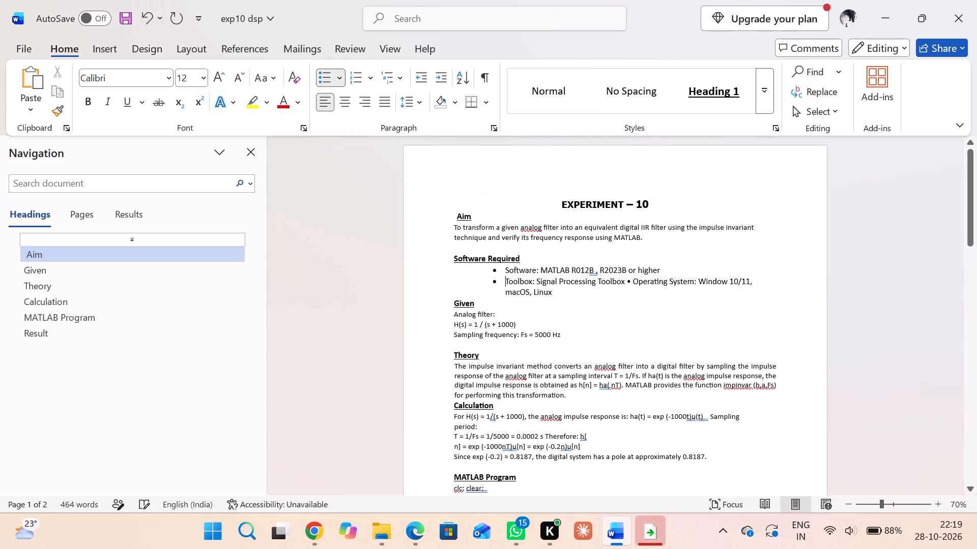
# Split "Operating System: Window 10/11, macOS, Linux" into a third round-bulleted item without the stray bullet character and leading space.
pyautogui.click(627, 279)
pyautogui.press('Return')
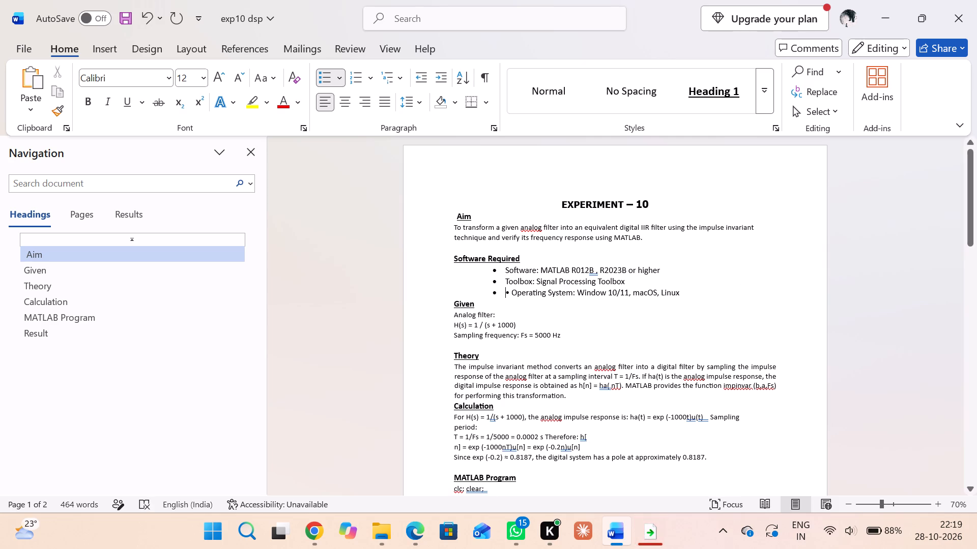
pyautogui.press('Right')
pyautogui.press('BackSpace')
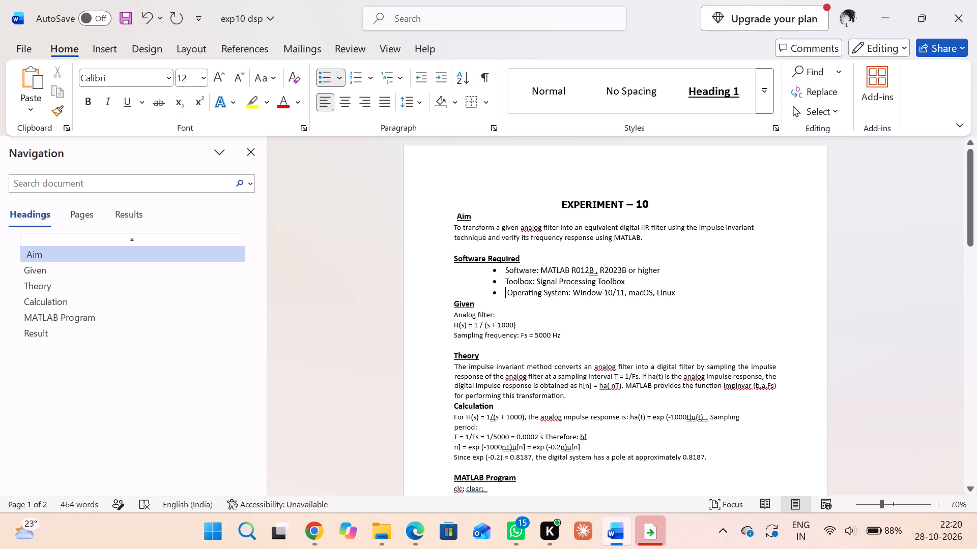
pyautogui.press('BackSpace')
pyautogui.press('BackSpace')
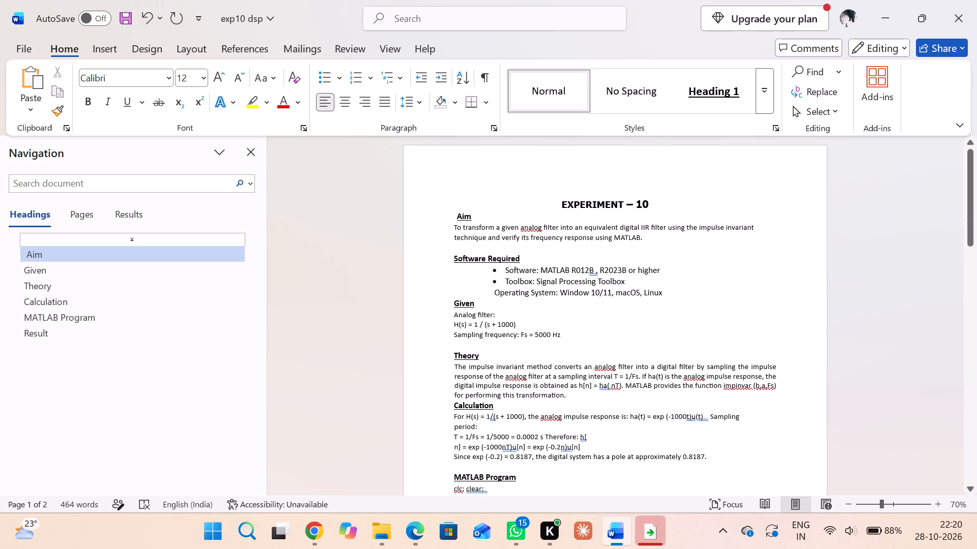
pyautogui.moveTo(340, 81); pyautogui.dragTo(340, 82)
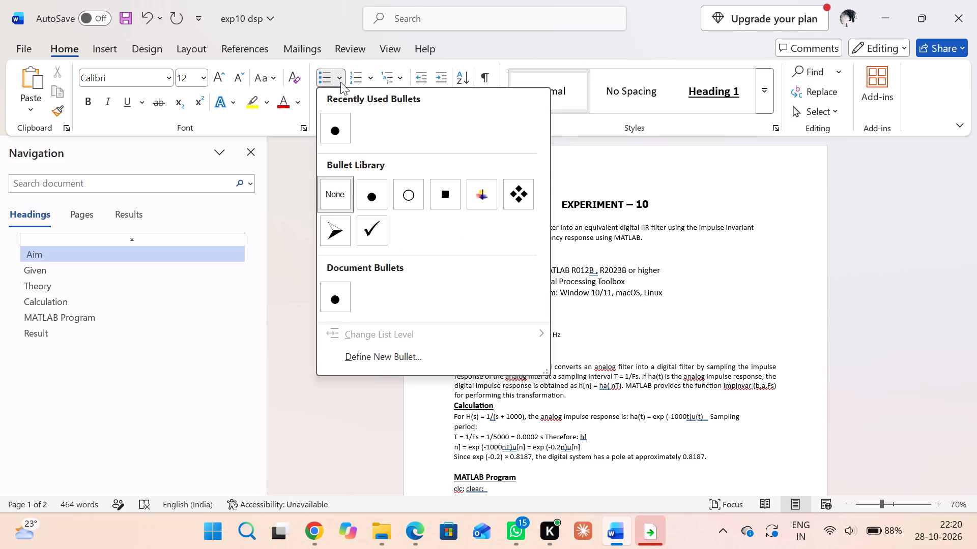
pyautogui.moveTo(340, 82); pyautogui.dragTo(341, 124)
pyautogui.click(341, 124)
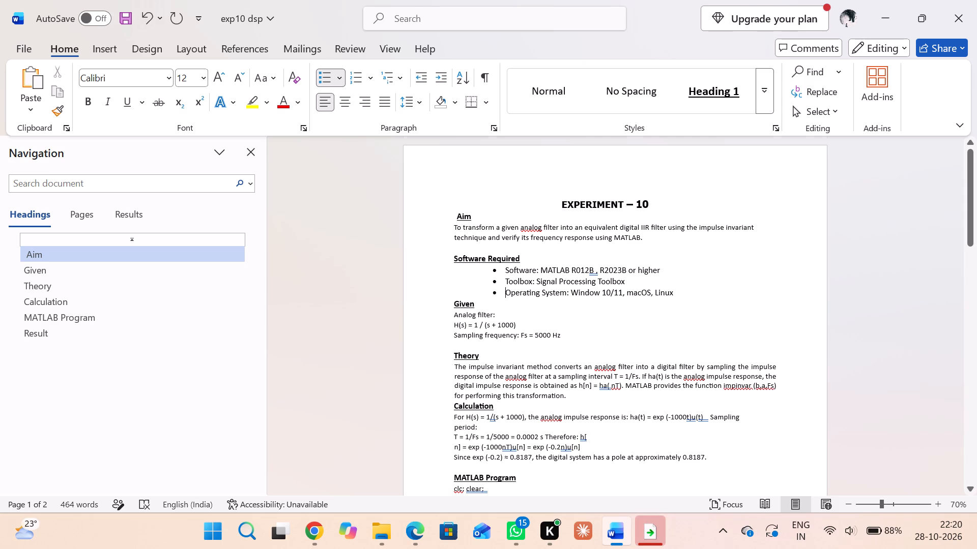
# In the MATLAB Program, break the line after disp ('Digital filter numerator coefficients:'); so that disp (bz); stands on its own line.
pyautogui.scroll(-2, 656, 347)
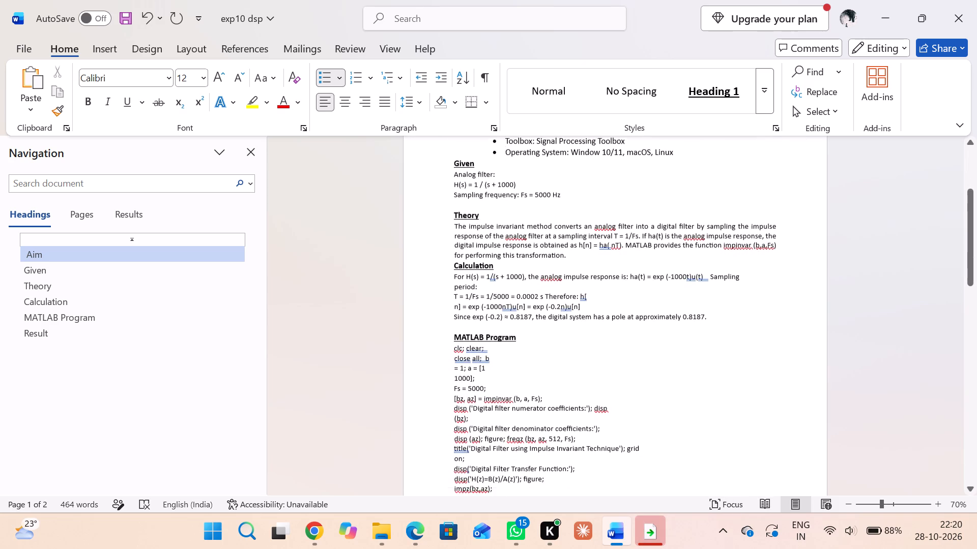
pyautogui.scroll(-2, 656, 347)
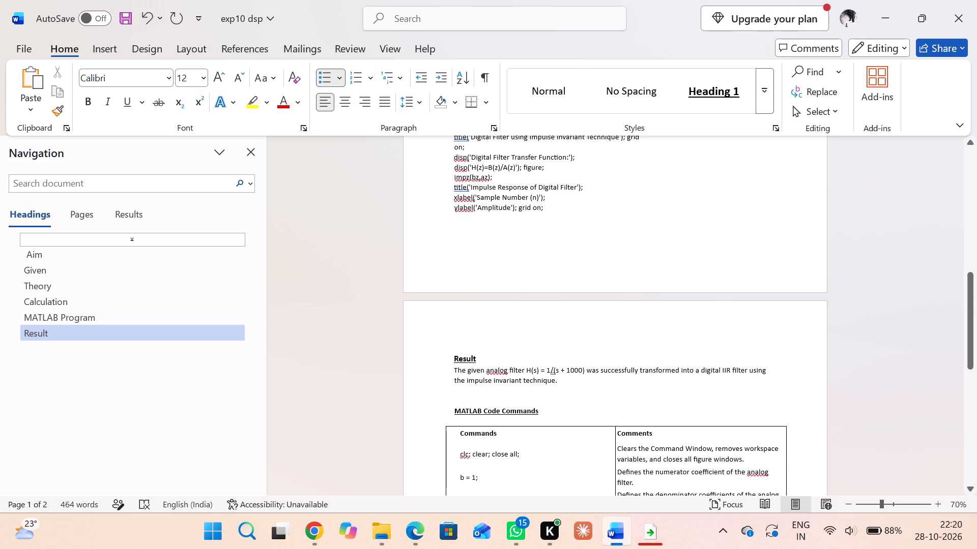
pyautogui.scroll(2, 604, 248)
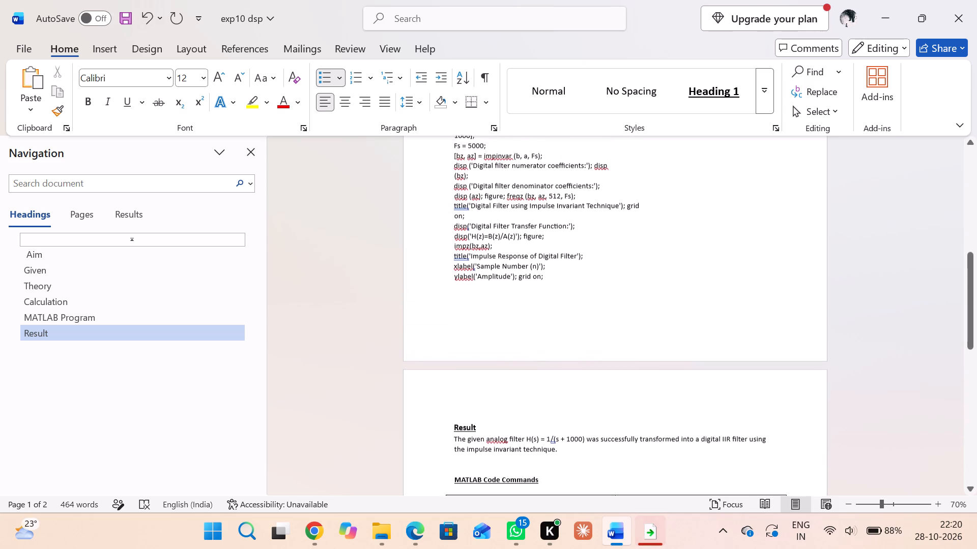
pyautogui.scroll(1, 604, 248)
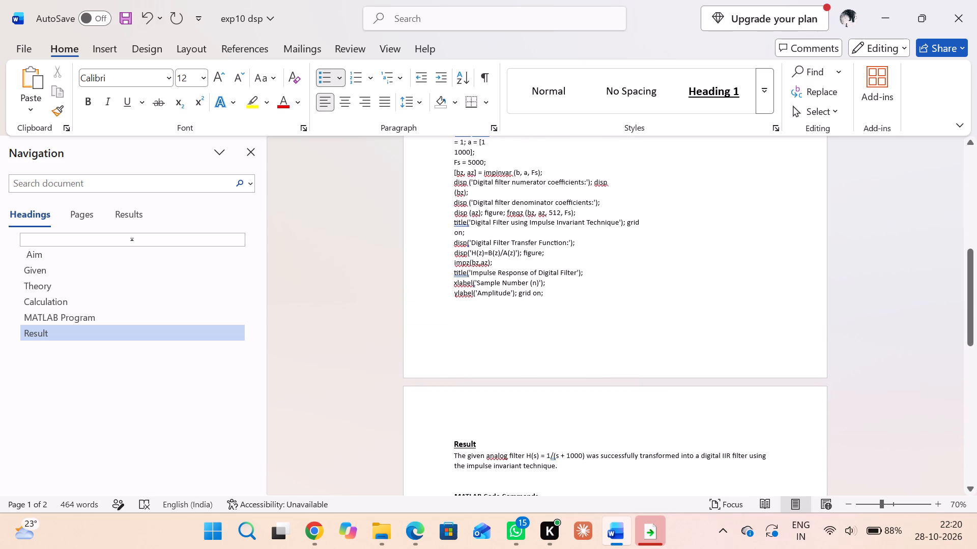
pyautogui.scroll(1, 604, 248)
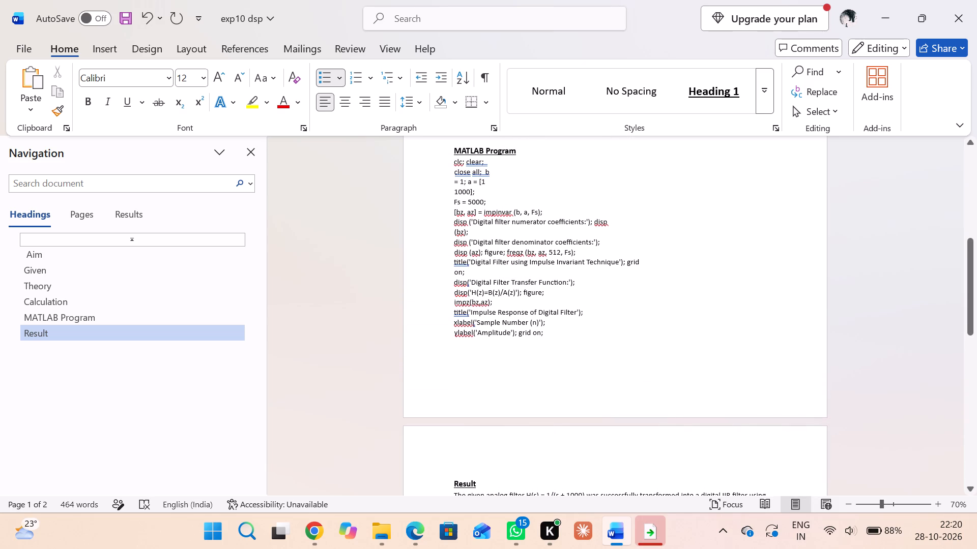
pyautogui.click(593, 224)
pyautogui.press('Return')
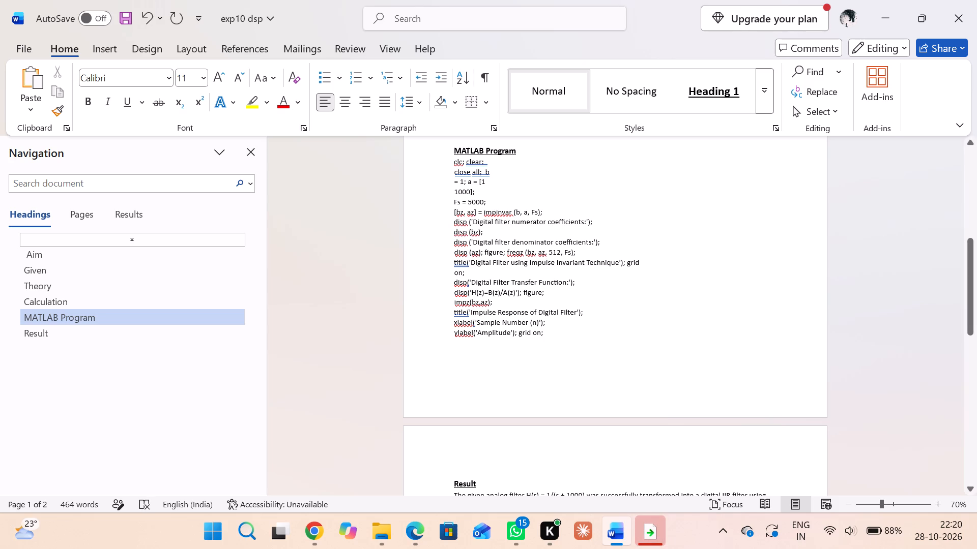
# Break the code line after disp (az); so that the figure and freqz commands start on a new line, without a blank line between.
pyautogui.click(482, 253)
pyautogui.press('Return')
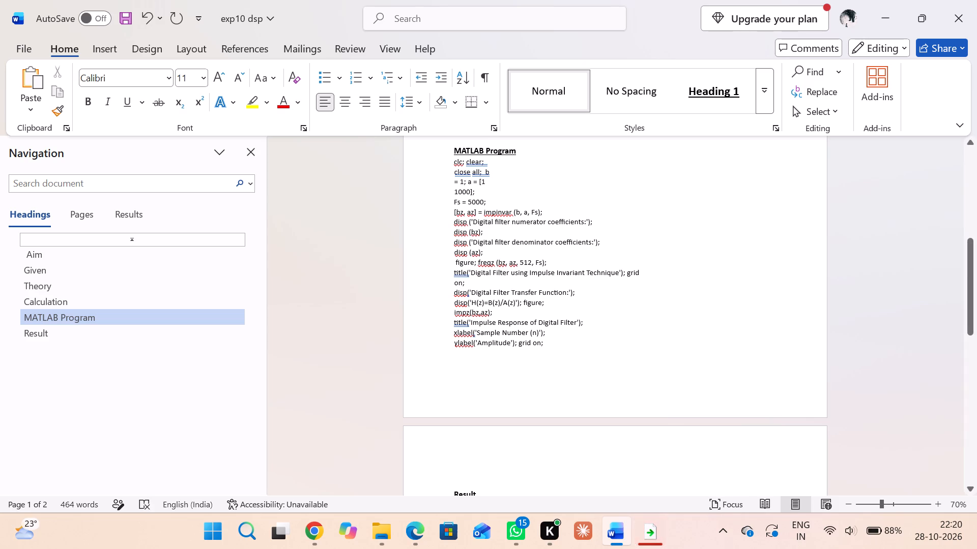
pyautogui.press('Return')
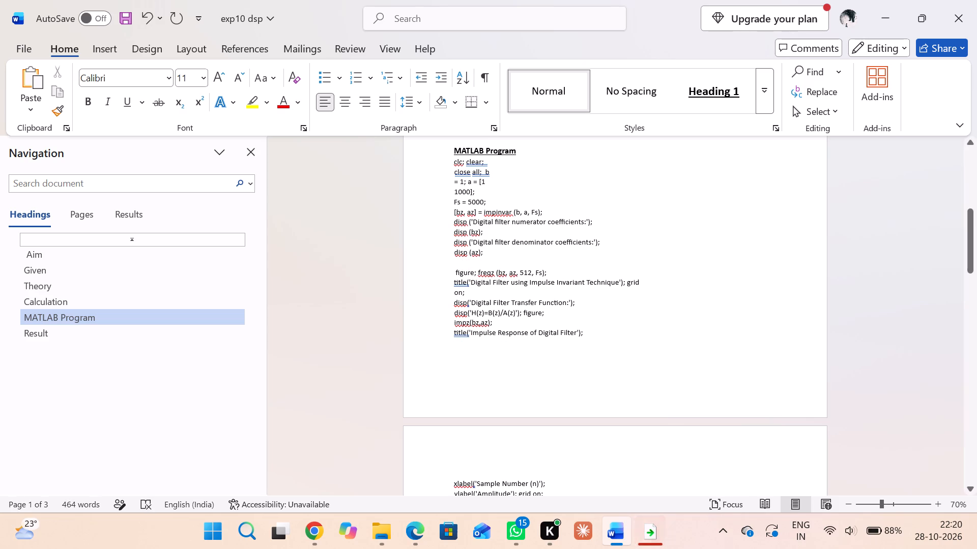
pyautogui.press('BackSpace')
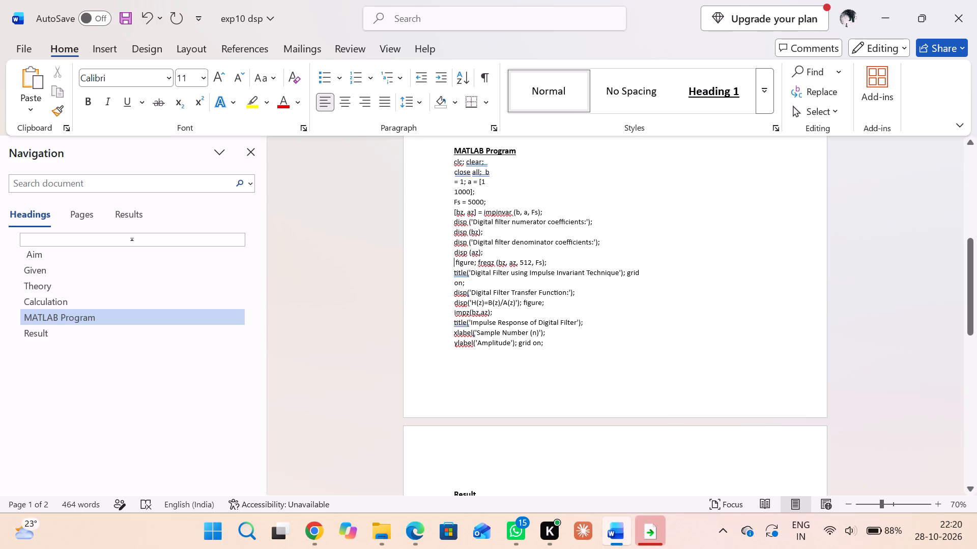
# Put the freqz (bz, az, 512, Fs); command on its own line directly below figure;.
pyautogui.press('Right')
pyautogui.press('Right')
pyautogui.press('Right')
pyautogui.press('Right')
pyautogui.press('Right')
pyautogui.press('Right')
pyautogui.press('Right')
pyautogui.press('Right')
pyautogui.press('Return')
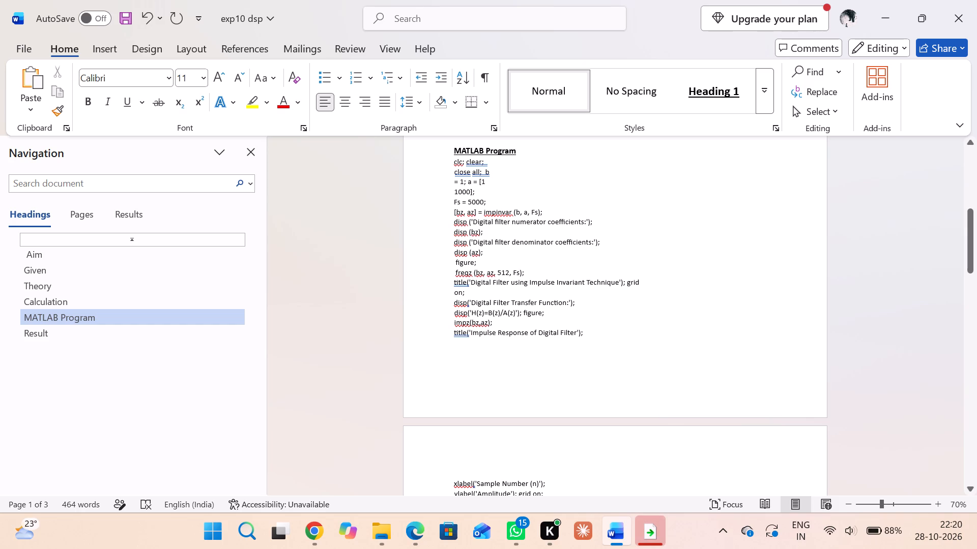
pyautogui.press('Return')
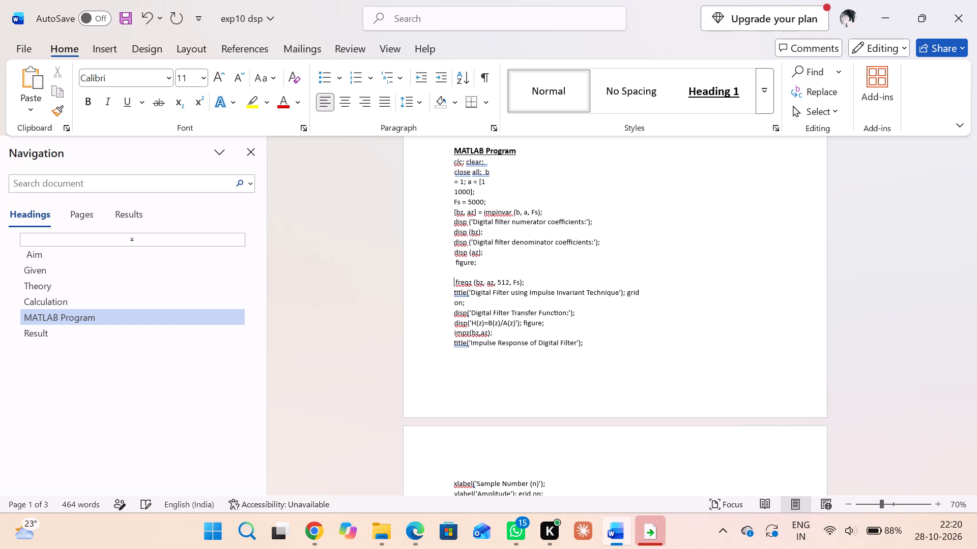
pyautogui.press('BackSpace')
# Put grid on; on its own line below title('Digital Filter using Impulse Invariant Technique'); without a leading space.
pyautogui.press('Down')
pyautogui.press('Right')
pyautogui.press('Right')
pyautogui.press('Right')
pyautogui.press('Right')
pyautogui.press('Right')
pyautogui.press('Right')
pyautogui.press('Right')
pyautogui.press('Right')
pyautogui.press('Right')
pyautogui.press('Right')
pyautogui.press('Right')
pyautogui.press('Right')
pyautogui.press('Right')
pyautogui.press('Right')
pyautogui.press('Right')
pyautogui.press('Right')
pyautogui.press('Right')
pyautogui.press('Right')
pyautogui.press('Right')
pyautogui.press('Right')
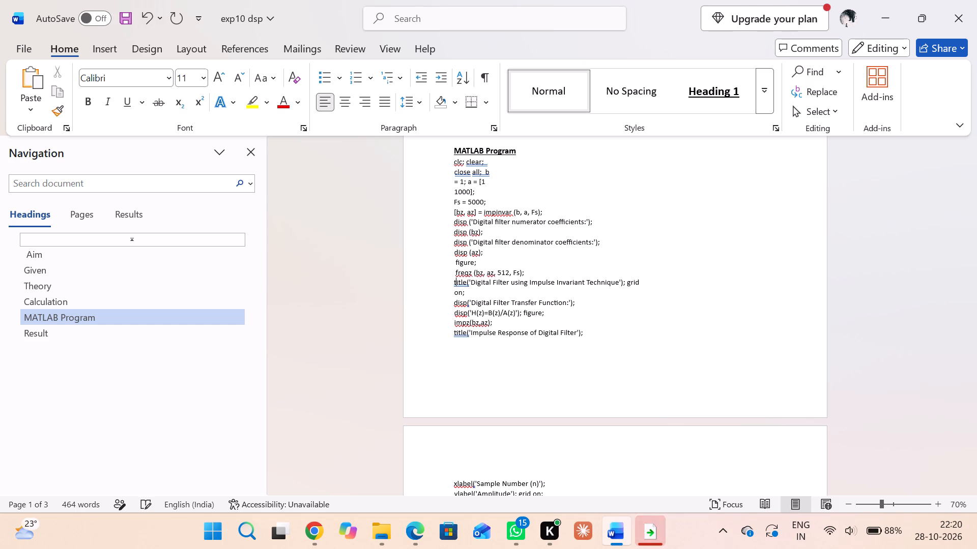
pyautogui.press('Right')
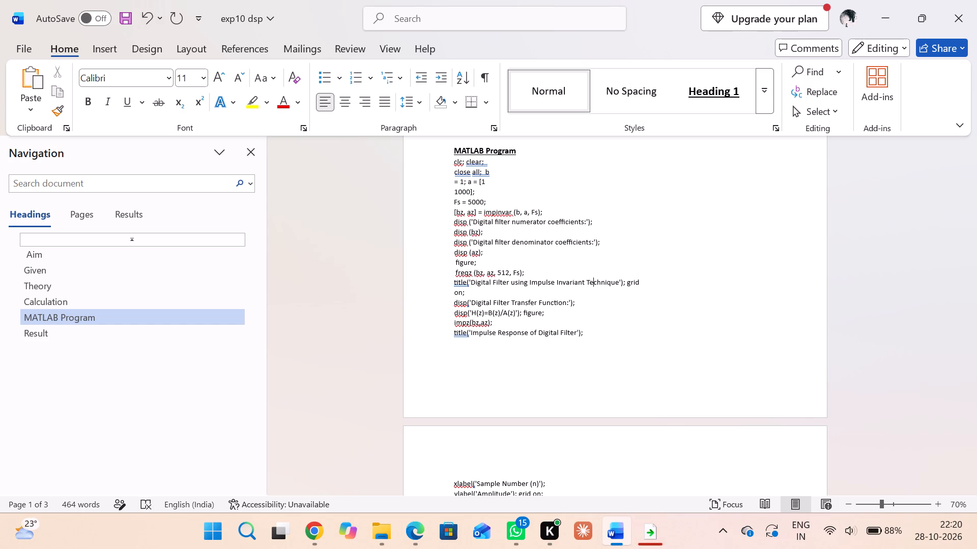
pyautogui.press('Right')
pyautogui.press('Right')
pyautogui.press('Right')
pyautogui.press('Right')
pyautogui.press('Right')
pyautogui.press('Right')
pyautogui.press('Right')
pyautogui.press('Right')
pyautogui.press('Right')
pyautogui.press('Right')
pyautogui.press('Return')
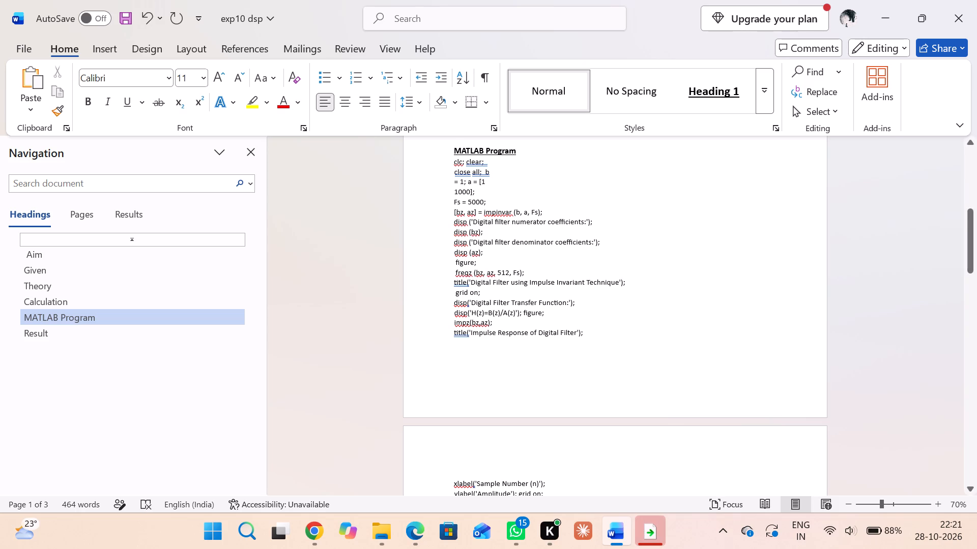
pyautogui.press('Right')
pyautogui.press('BackSpace')
# Remove the leading spaces before figure; and freqz (bz, az, 512, Fs); and tidy the start of the title line below.
pyautogui.press('Up')
pyautogui.press('Up')
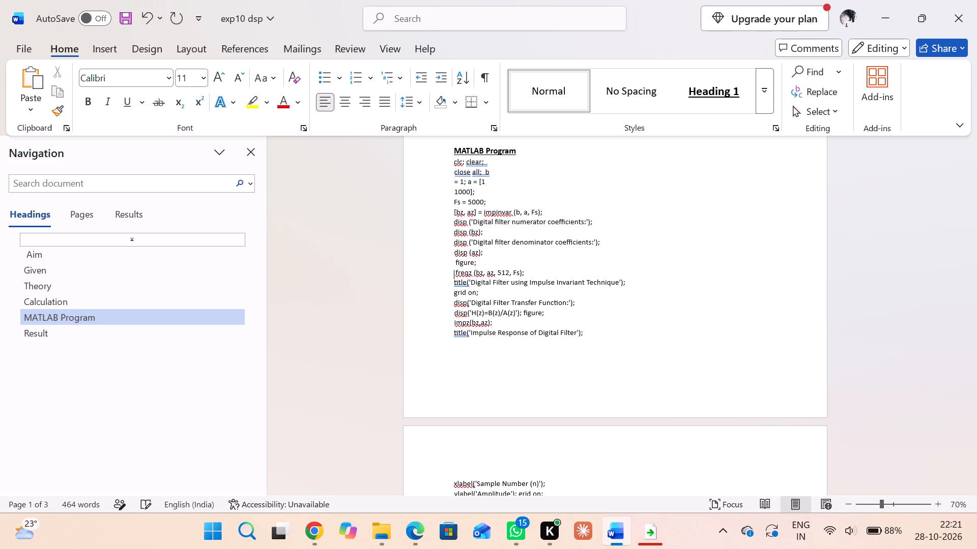
pyautogui.press('Up')
pyautogui.press('Right')
pyautogui.press('BackSpace')
pyautogui.press('Down')
pyautogui.press('Right')
pyautogui.press('BackSpace')
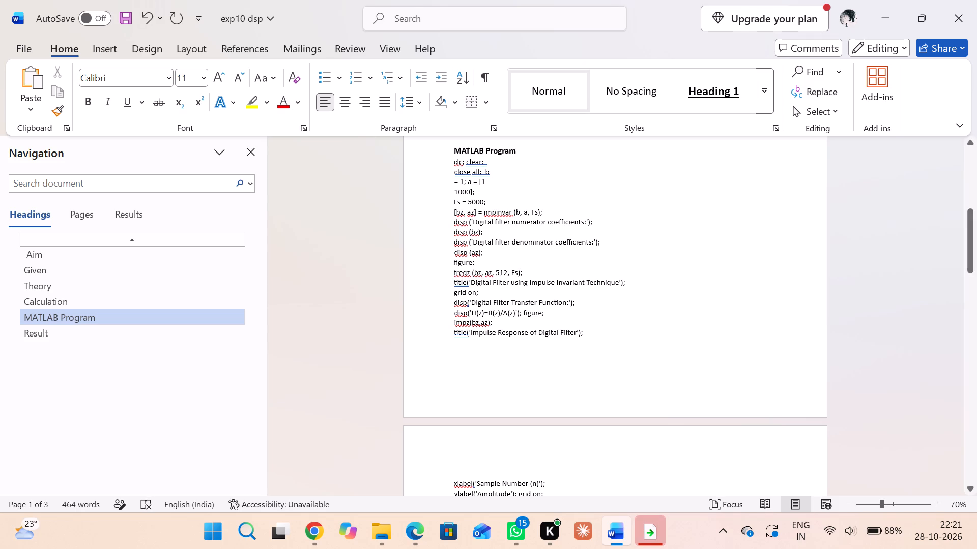
pyautogui.press('Down')
pyautogui.press('Right')
pyautogui.press('Left')
pyautogui.press('BackSpace')
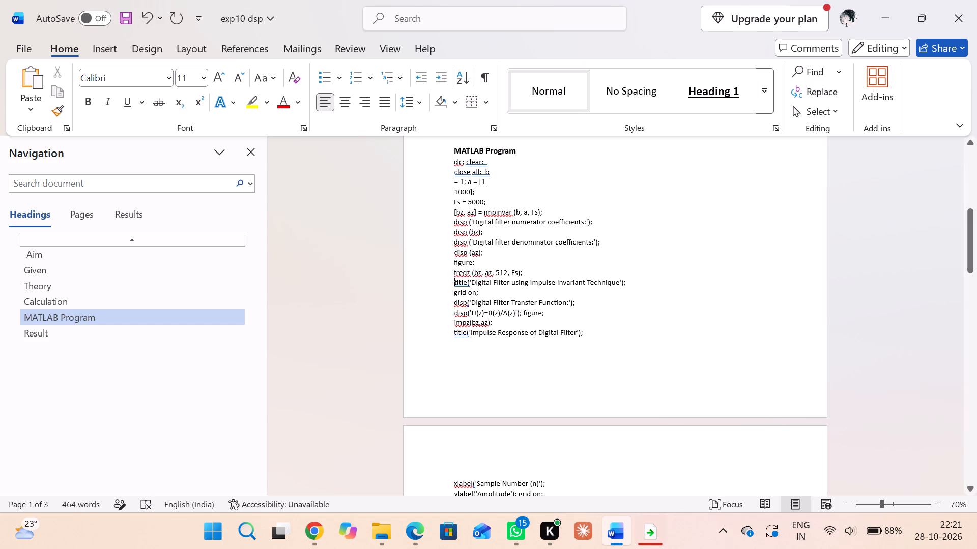
# Break the line after disp('H(z)=B(z)/A(z)'); so that figure; starts on the following line.
pyautogui.click(523, 311)
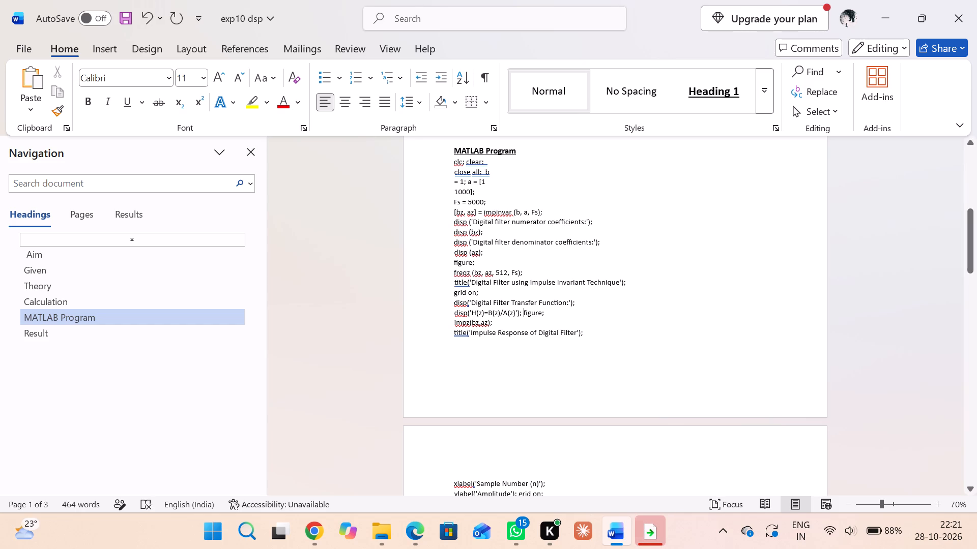
pyautogui.press('Return')
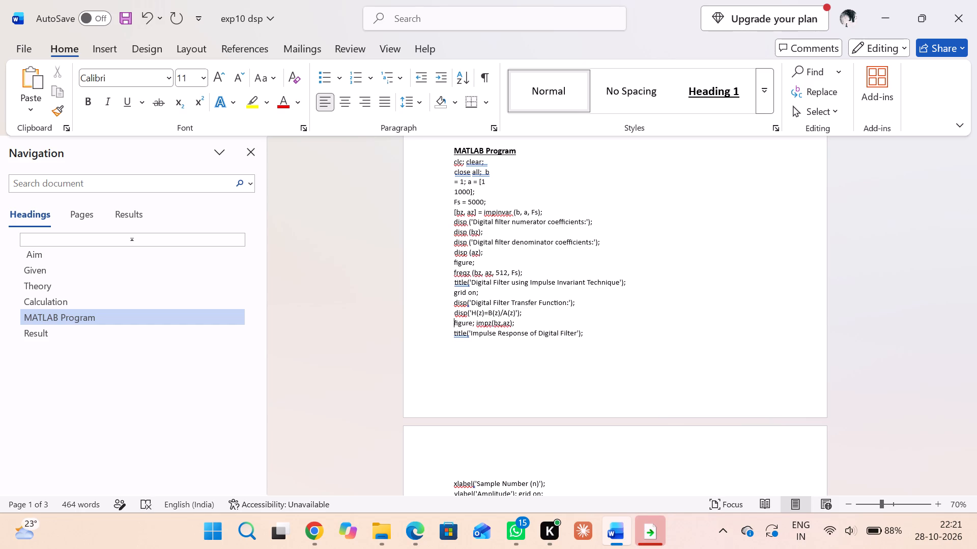
pyautogui.press('Up')
pyautogui.press('BackSpace')
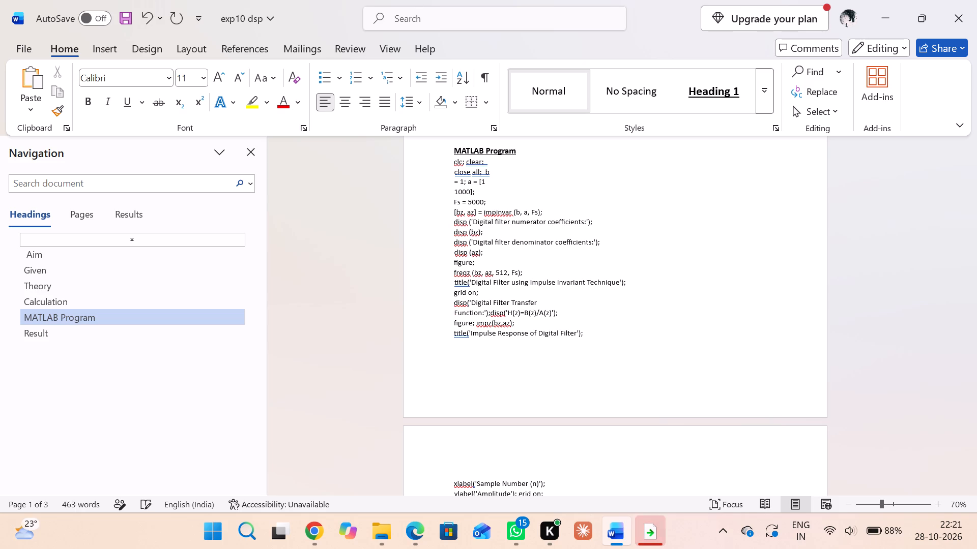
pyautogui.press('Return')
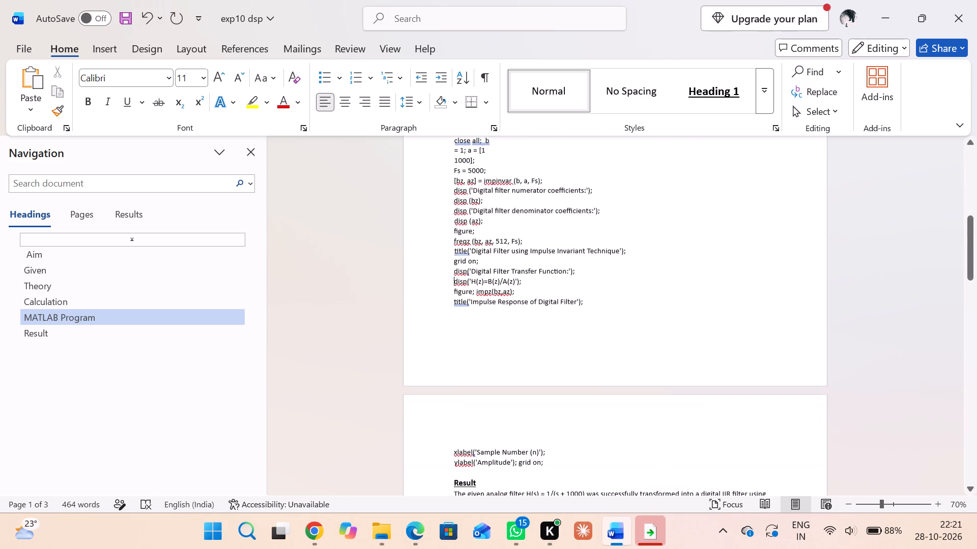
# Break the line after ylabel('Amplitude'); so that the final grid on; stands on its own line.
pyautogui.scroll(-2, 571, 397)
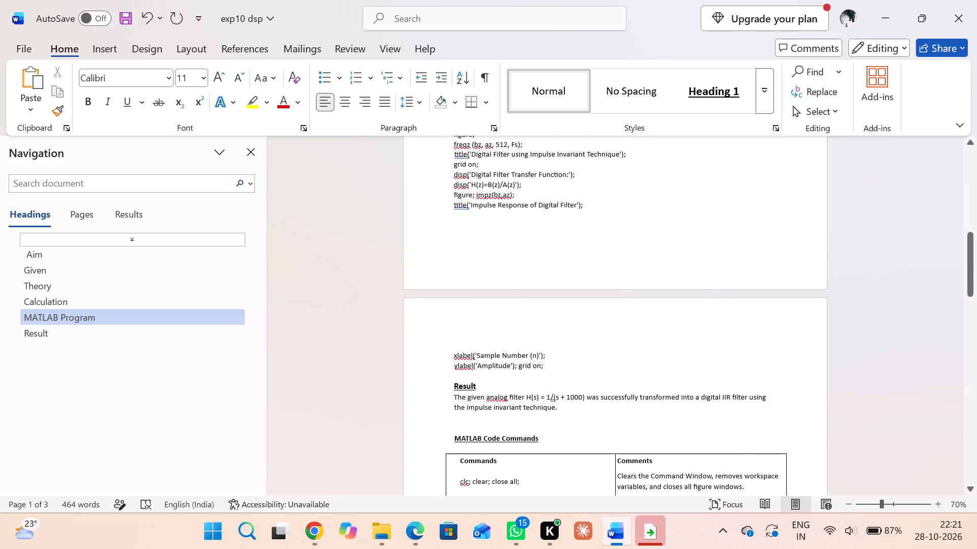
pyautogui.click(520, 365)
pyautogui.press('Return')
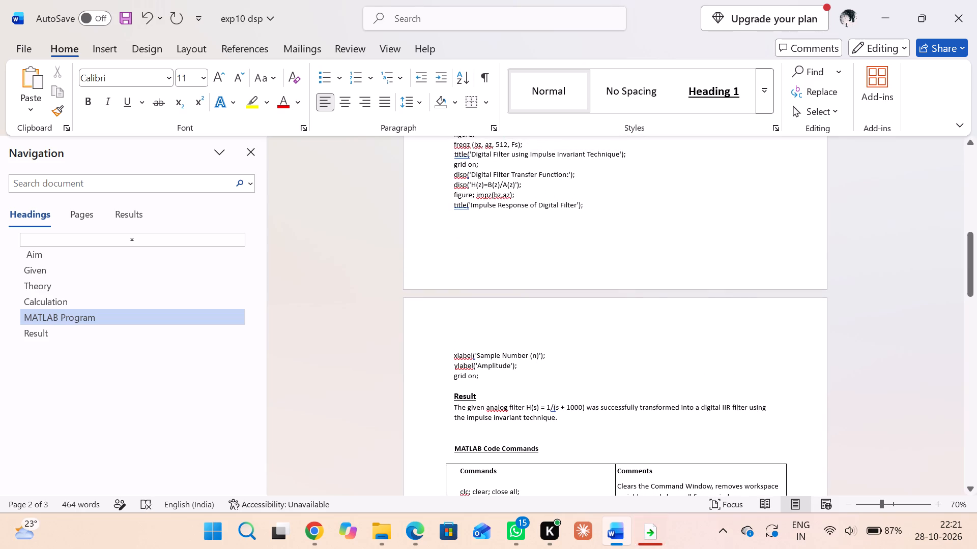
# At the start of the MATLAB Program, break the line after clc; so that clear; begins a new line without a leading space.
pyautogui.scroll(2, 586, 236)
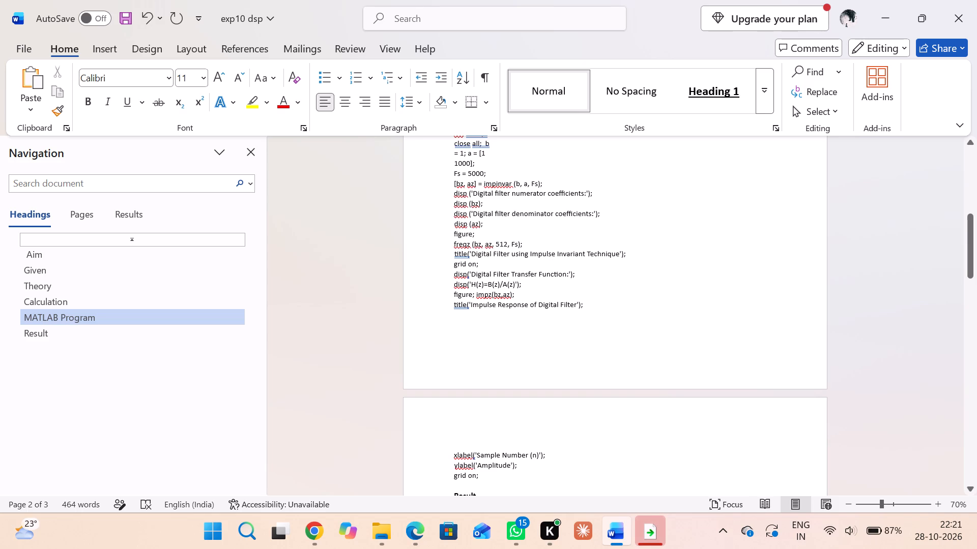
pyautogui.scroll(2, 586, 236)
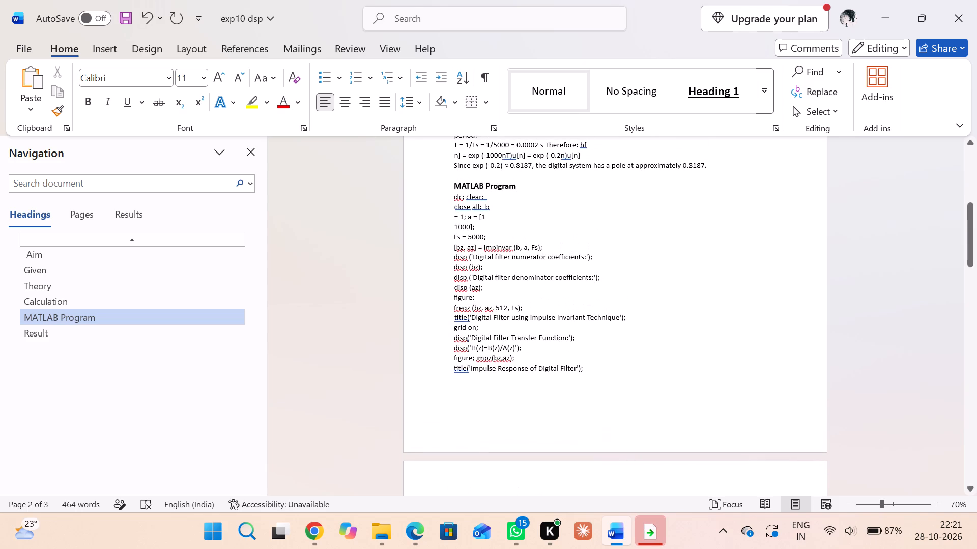
pyautogui.click(465, 197)
pyautogui.press('Return')
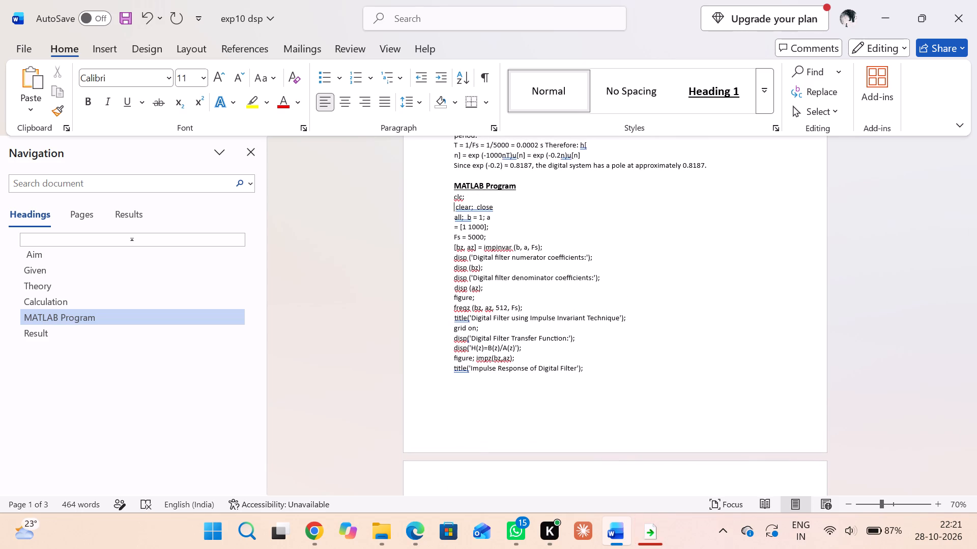
pyautogui.press('BackSpace')
pyautogui.press('BackSpace')
pyautogui.press('BackSpace')
pyautogui.press('BackSpace')
pyautogui.press('Return')
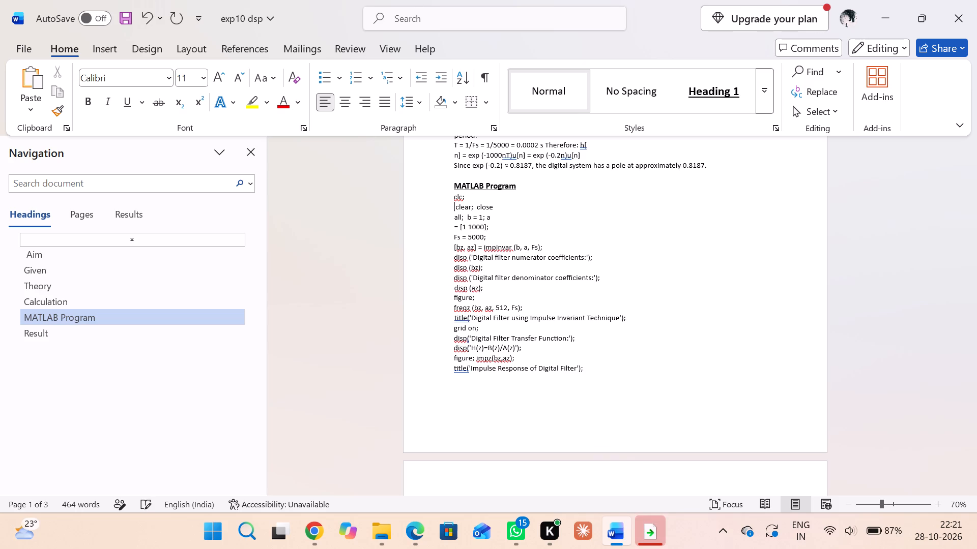
pyautogui.press('Right')
pyautogui.press('BackSpace')
# Break the line after clear; so that close all; begins a new line.
pyautogui.press('Right')
pyautogui.press('Right')
pyautogui.press('Right')
pyautogui.press('Right')
pyautogui.press('Right')
pyautogui.press('Right')
pyautogui.press('Right')
pyautogui.press('Right')
pyautogui.press('Return')
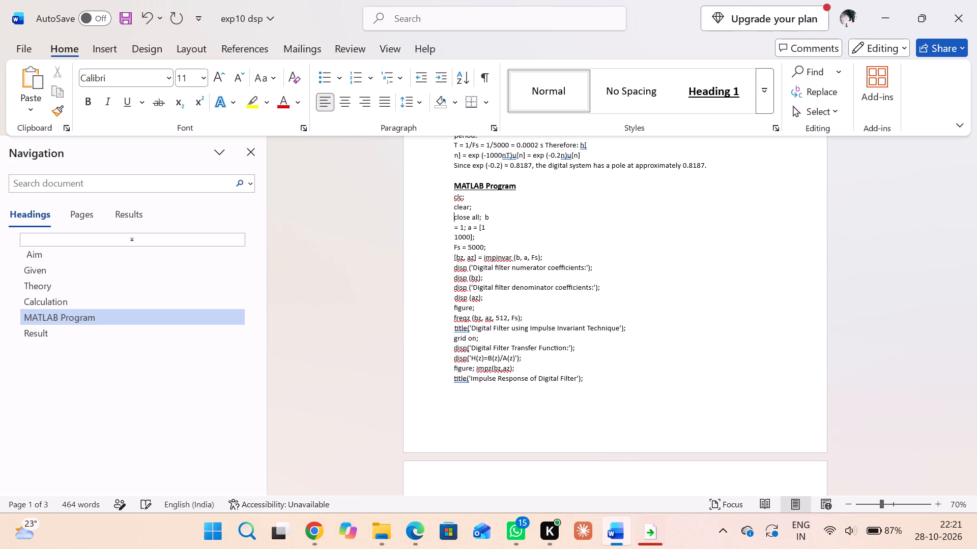
# Put b = 1; and a = [1 1000]; on separate lines below close all; without leading spaces.
pyautogui.click(482, 220)
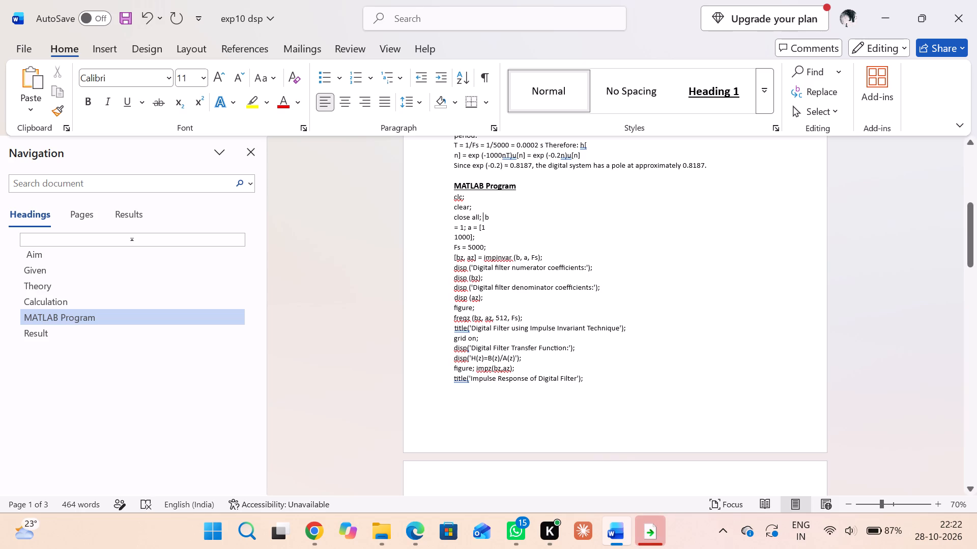
pyautogui.press('Return')
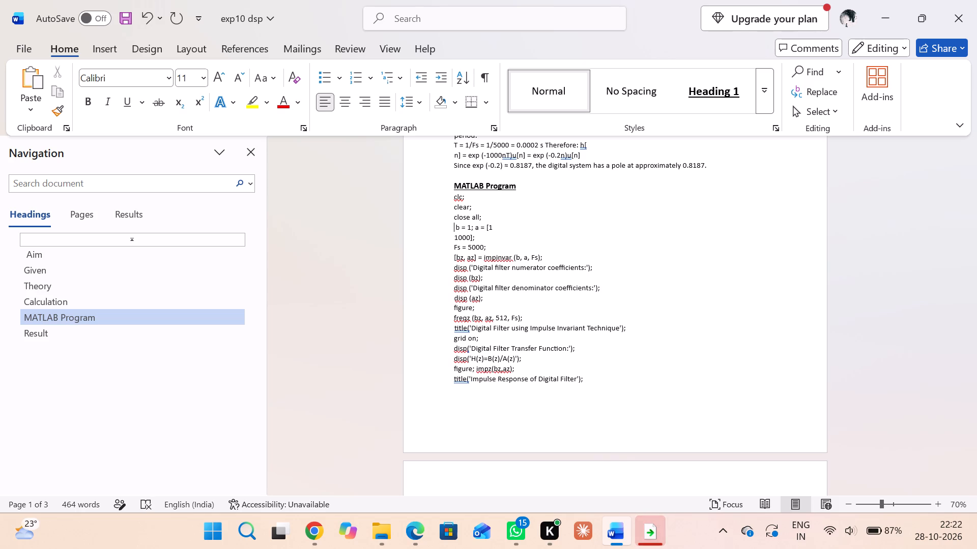
pyautogui.press('Right')
pyautogui.press('BackSpace')
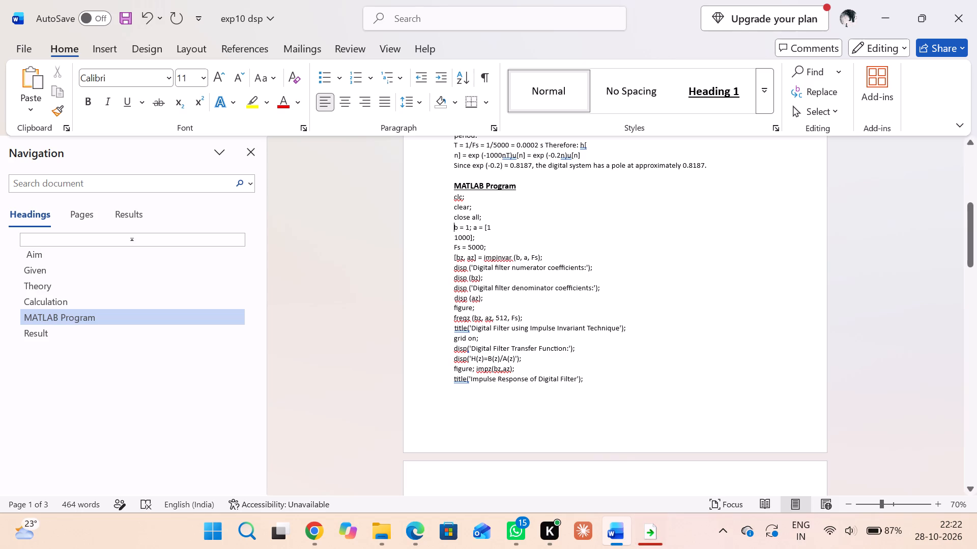
pyautogui.click(473, 227)
pyautogui.press('Return')
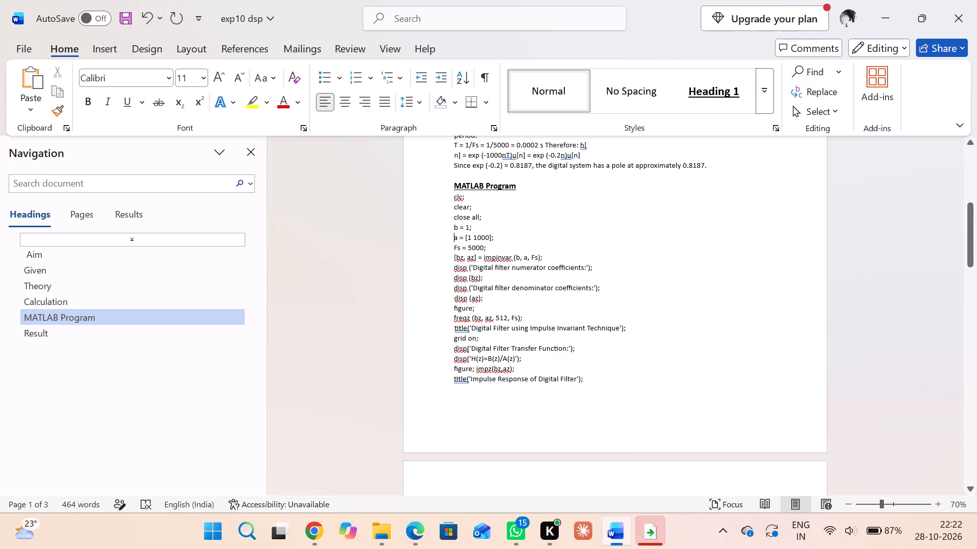
# Shrink the MATLAB Code Commands table slightly from its lower outer corner, below the grid on; row.
pyautogui.scroll(-2, 540, 319)
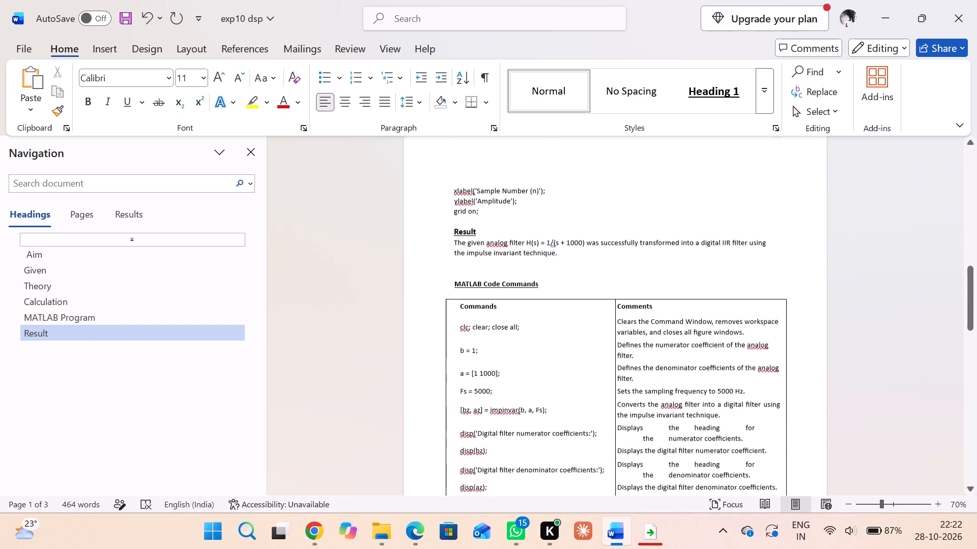
pyautogui.scroll(-2, 540, 319)
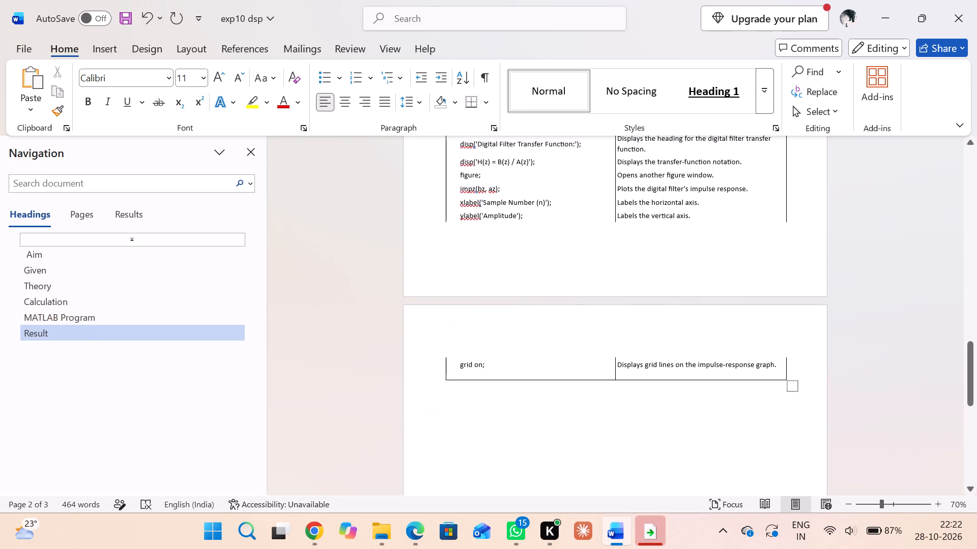
pyautogui.keyDown('ctrl'); pyautogui.scroll(1, 783, 390); pyautogui.keyUp('ctrl')
pyautogui.hscroll(1, 783, 390)
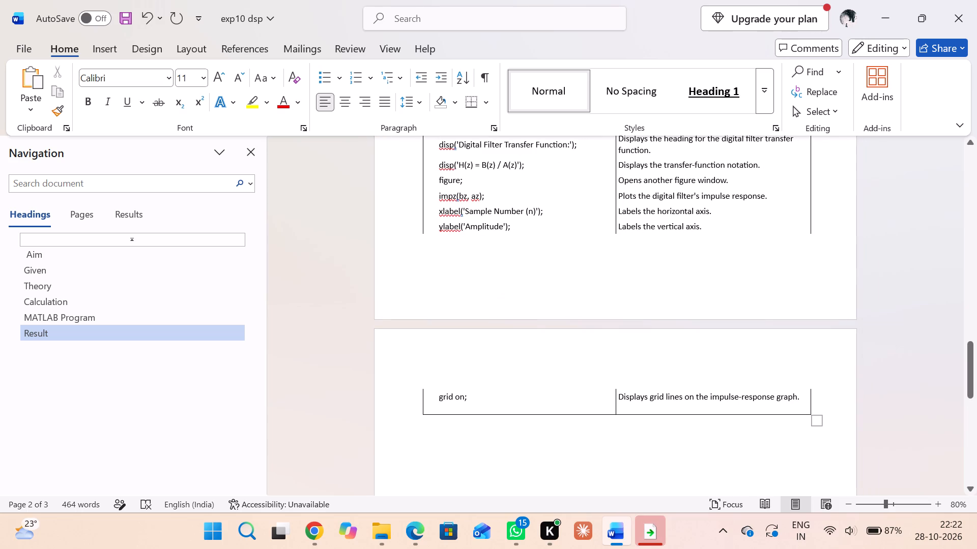
pyautogui.moveTo(819, 422); pyautogui.dragTo(795, 290)
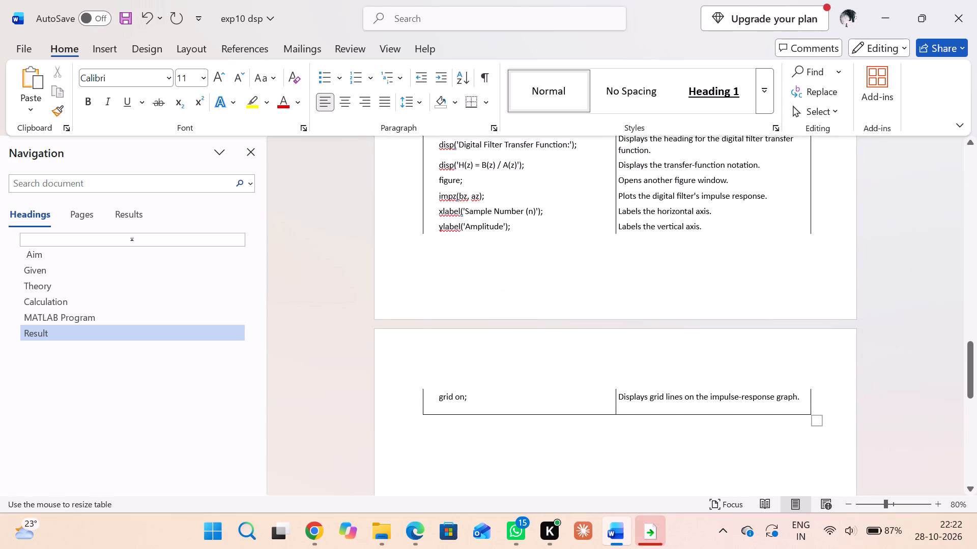
pyautogui.moveTo(795, 290); pyautogui.dragTo(805, 275)
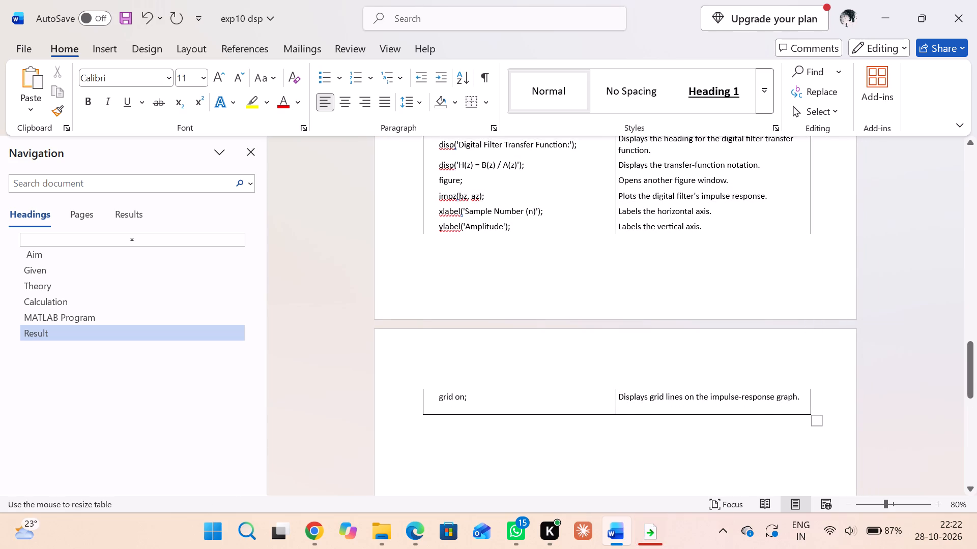
pyautogui.moveTo(805, 275); pyautogui.dragTo(806, 241)
pyautogui.scroll(-7, 801, 273)
pyautogui.scroll(3, 801, 273)
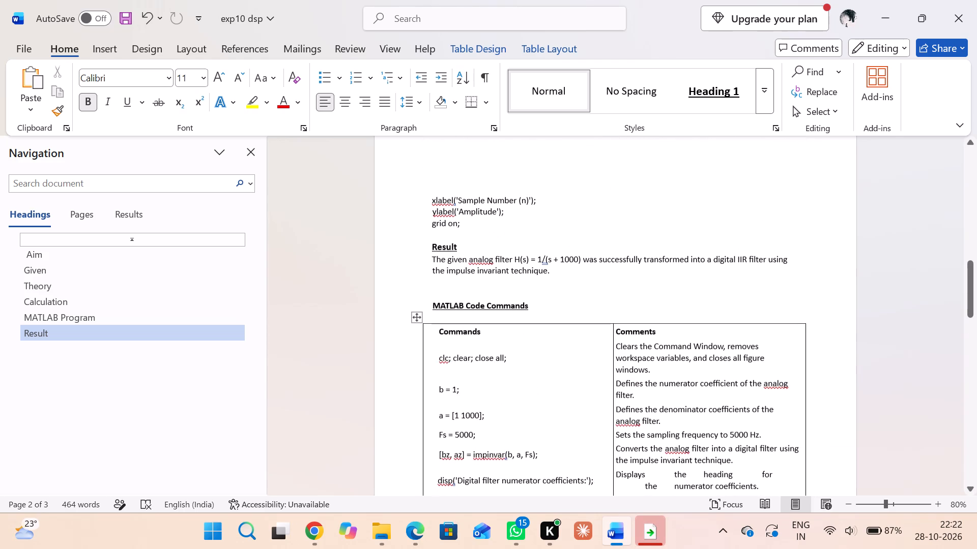
# Copy the Result heading and its paragraph, then remove them and the extra blank lines above MATLAB Code Commands.
pyautogui.hscroll(-1, 552, 274)
pyautogui.moveTo(555, 282); pyautogui.dragTo(456, 255)
pyautogui.moveTo(456, 255); pyautogui.dragTo(434, 258)
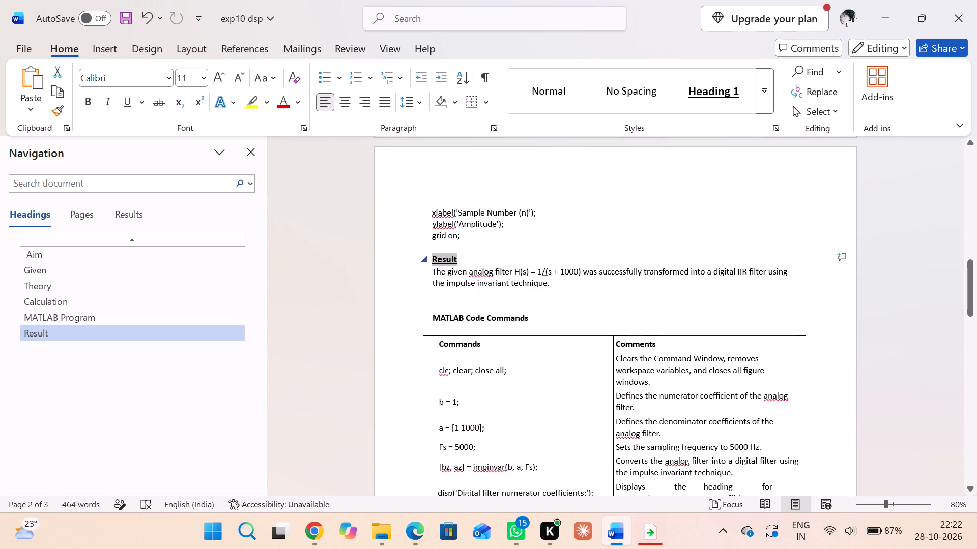
pyautogui.moveTo(434, 258); pyautogui.dragTo(549, 282)
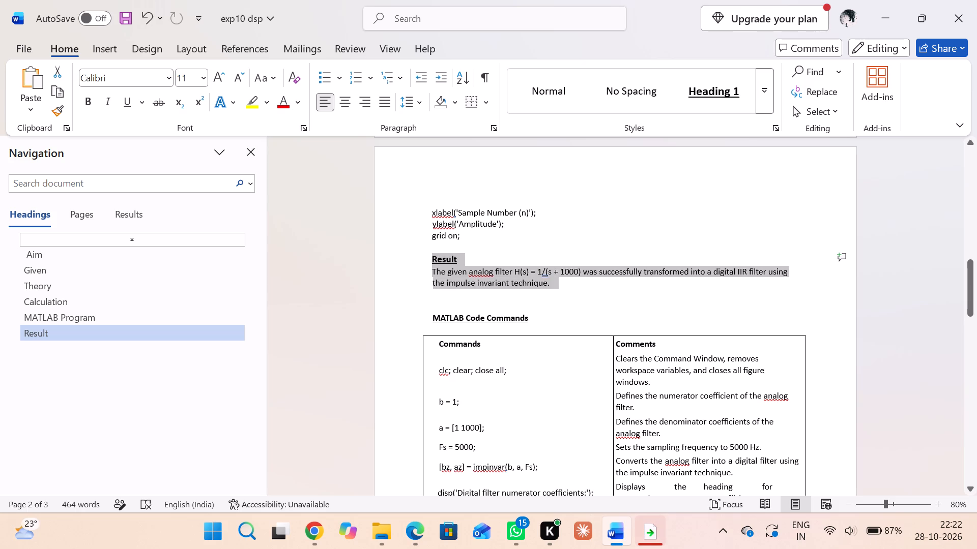
pyautogui.moveTo(549, 282); pyautogui.dragTo(551, 284)
pyautogui.hotkey('ctrl', 'c')
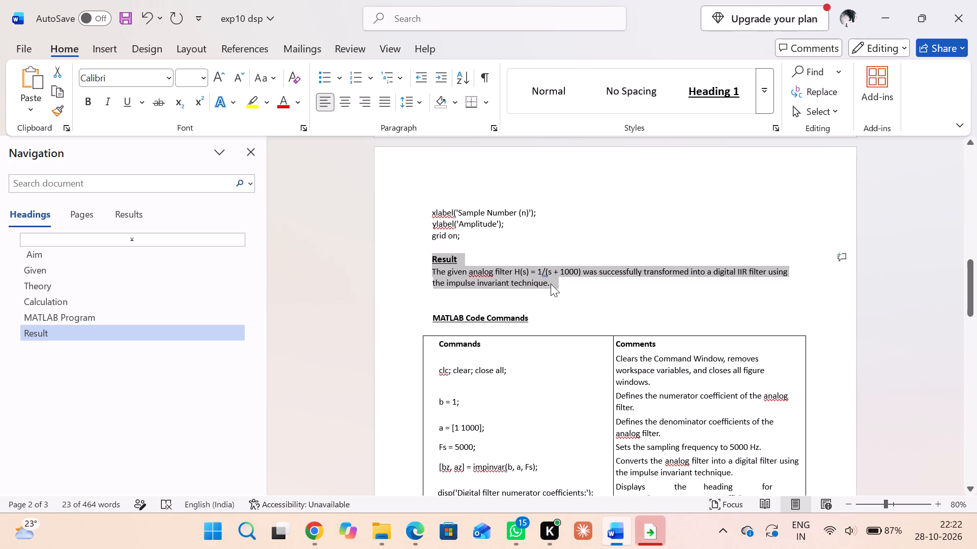
pyautogui.press('Delete')
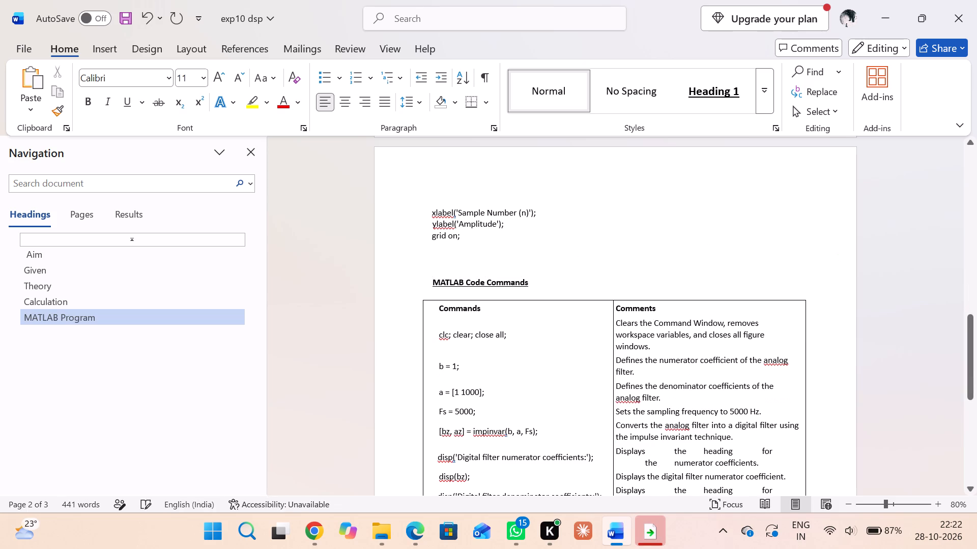
pyautogui.press('BackSpace')
pyautogui.press('BackSpace')
pyautogui.press('BackSpace')
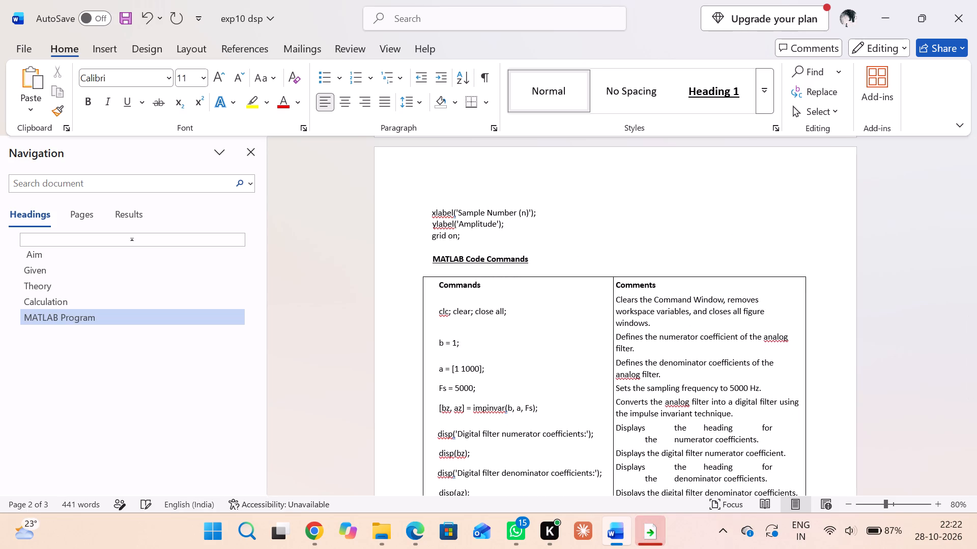
# Paste the copied Result section below the MATLAB Code Commands table, leaving one blank line after the table.
pyautogui.scroll(-2, 623, 336)
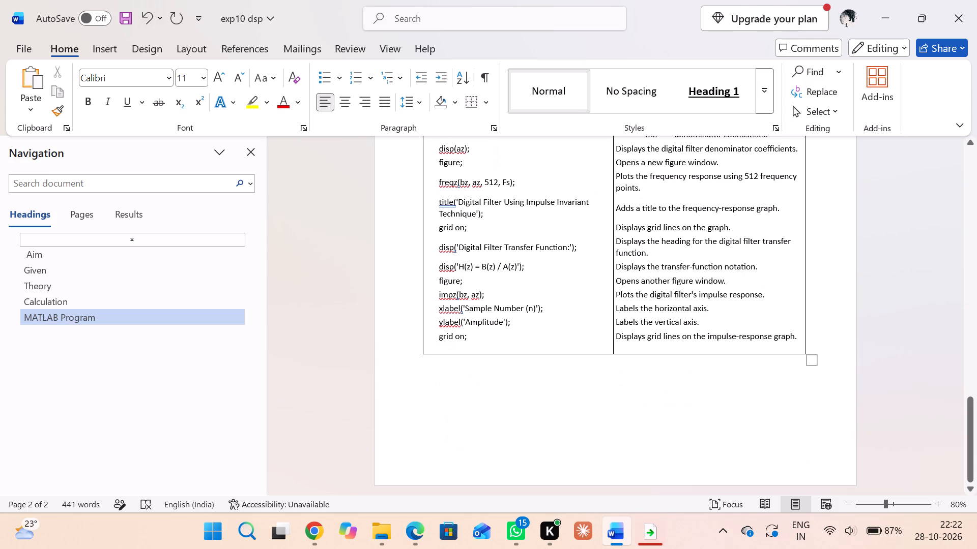
pyautogui.click(442, 371)
pyautogui.press('Return')
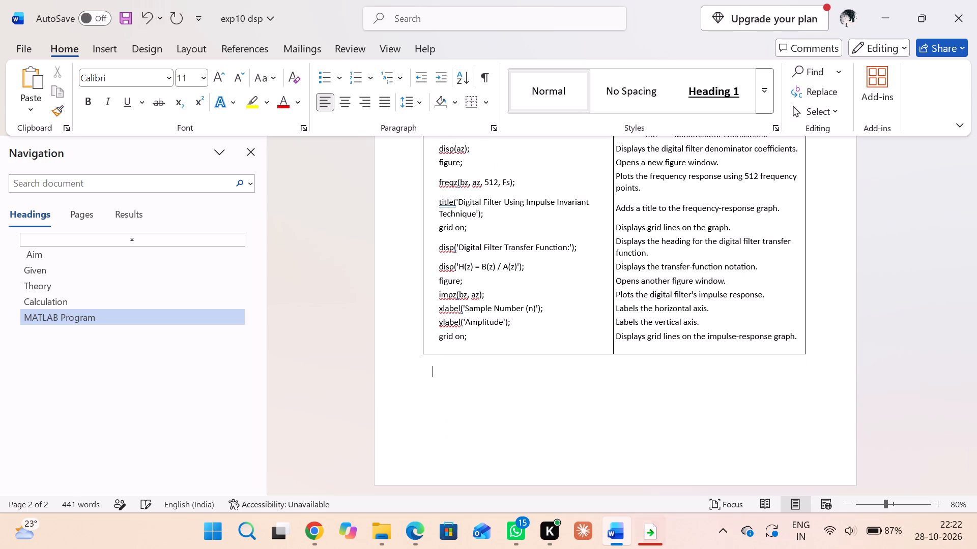
pyautogui.press('Return')
pyautogui.press('BackSpace')
pyautogui.press('BackSpace')
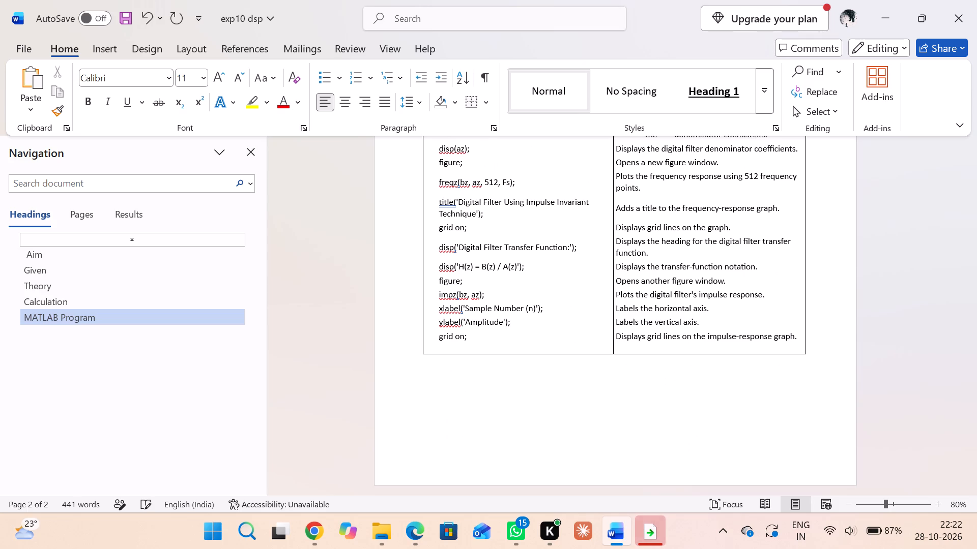
pyautogui.press('BackSpace')
pyautogui.press('BackSpace')
pyautogui.press('BackSpace')
pyautogui.press('BackSpace')
pyautogui.press('Return')
pyautogui.hotkey('ctrl', 'v')
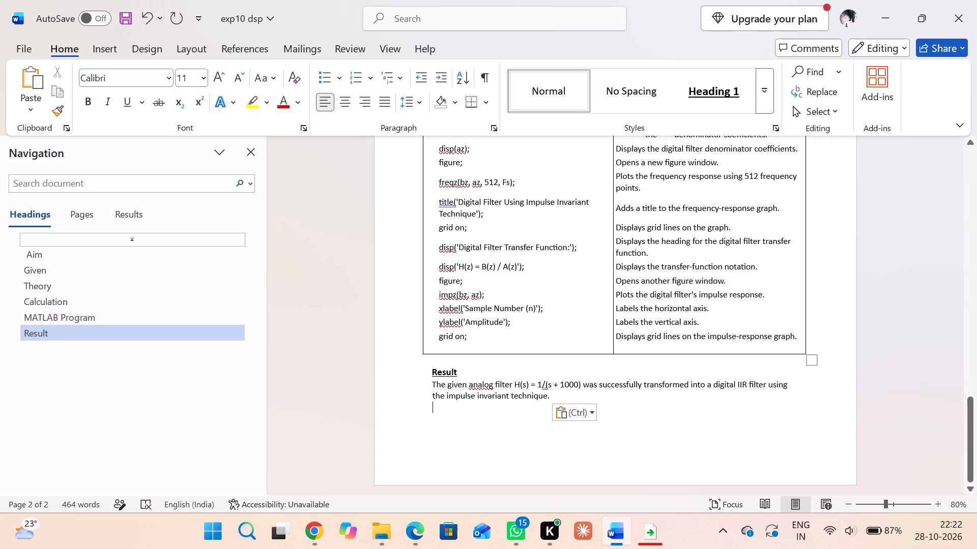
# Add a "Command Window Ouput" line between the program's last grid on; line and the MATLAB Code Commands heading.
pyautogui.scroll(-5, 681, 392)
pyautogui.scroll(6, 761, 268)
pyautogui.scroll(-3, 761, 268)
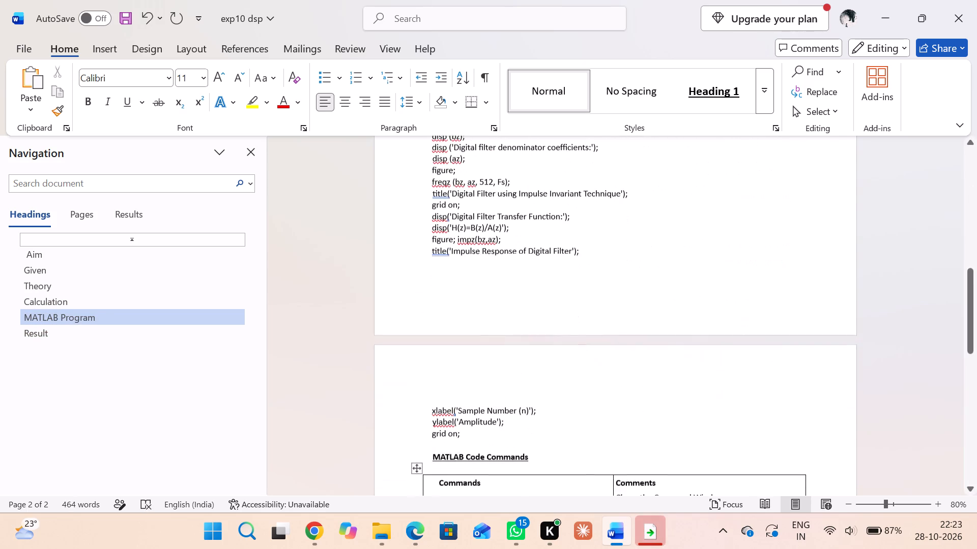
pyautogui.scroll(-1, 761, 268)
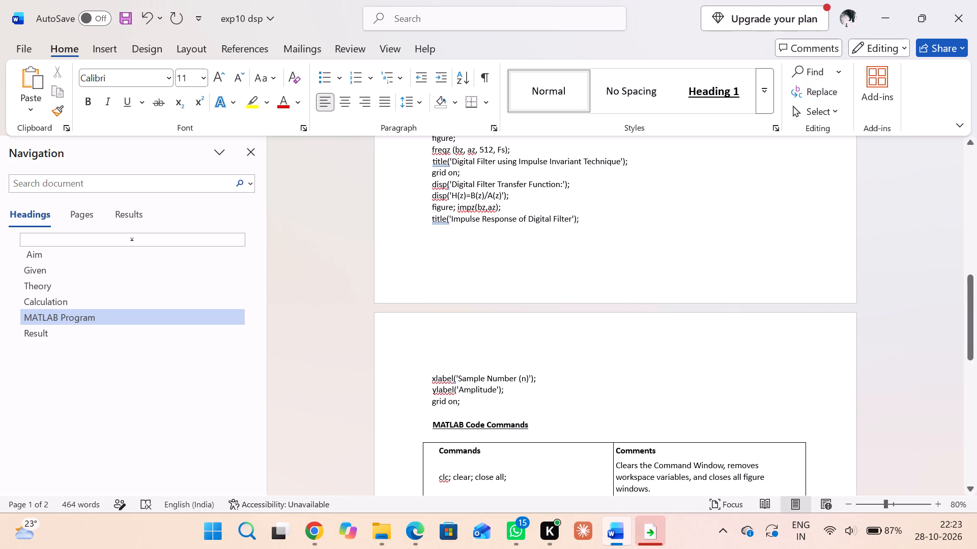
pyautogui.click(468, 405)
pyautogui.press('Return')
pyautogui.press('Return')
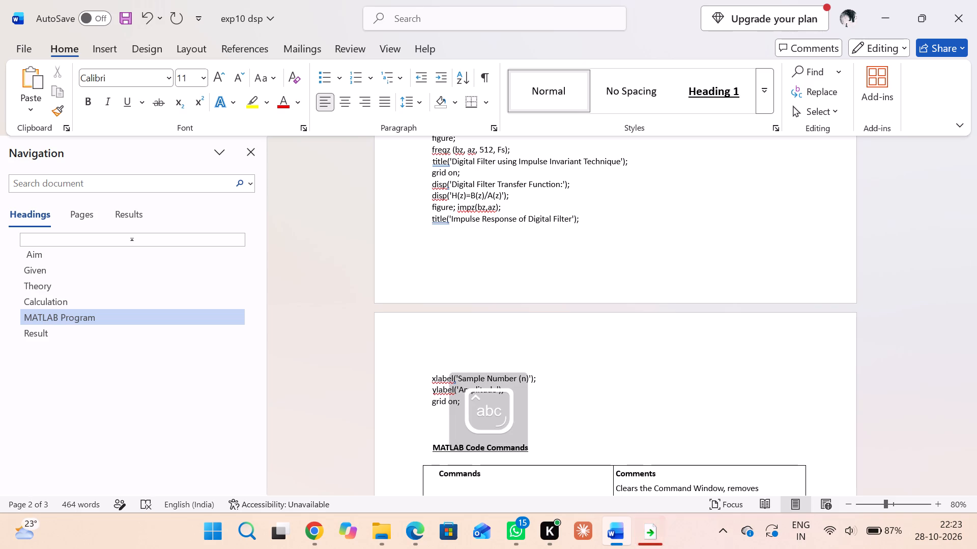
pyautogui.press('c')
pyautogui.write('ommanf')
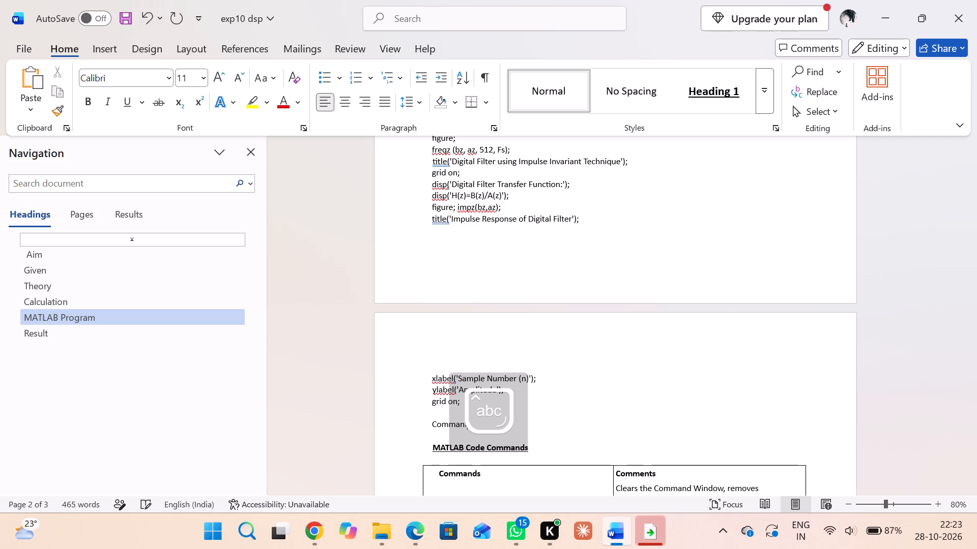
pyautogui.press('BackSpace')
pyautogui.press('d')
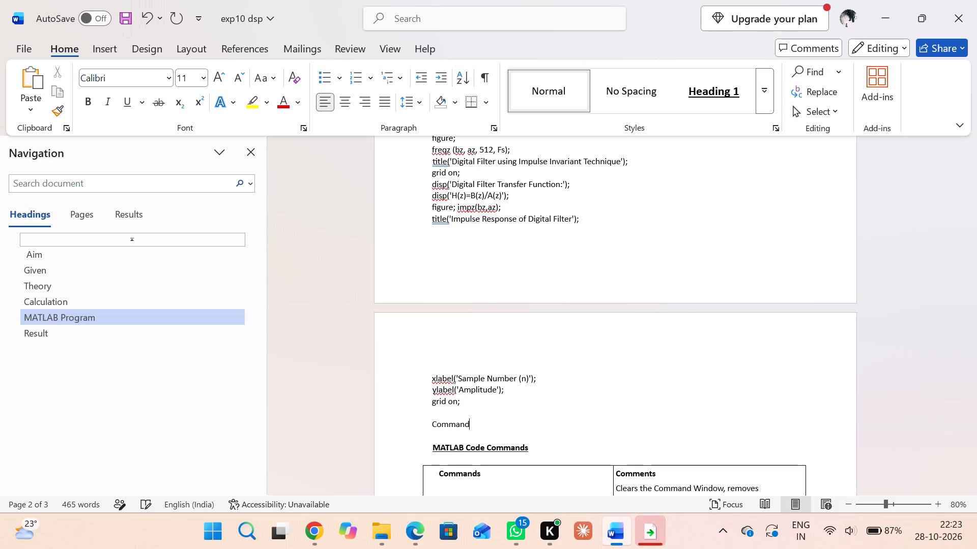
pyautogui.press('space')
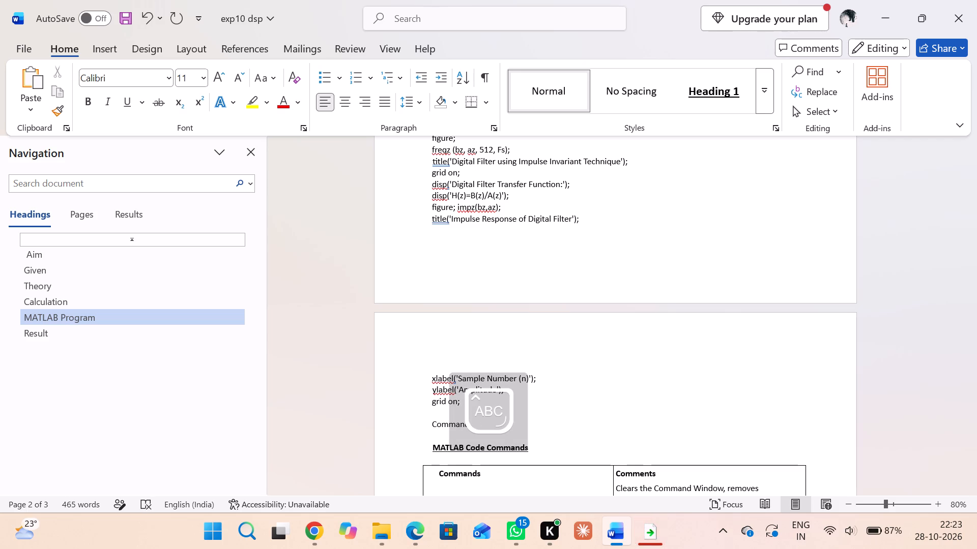
pyautogui.press('w')
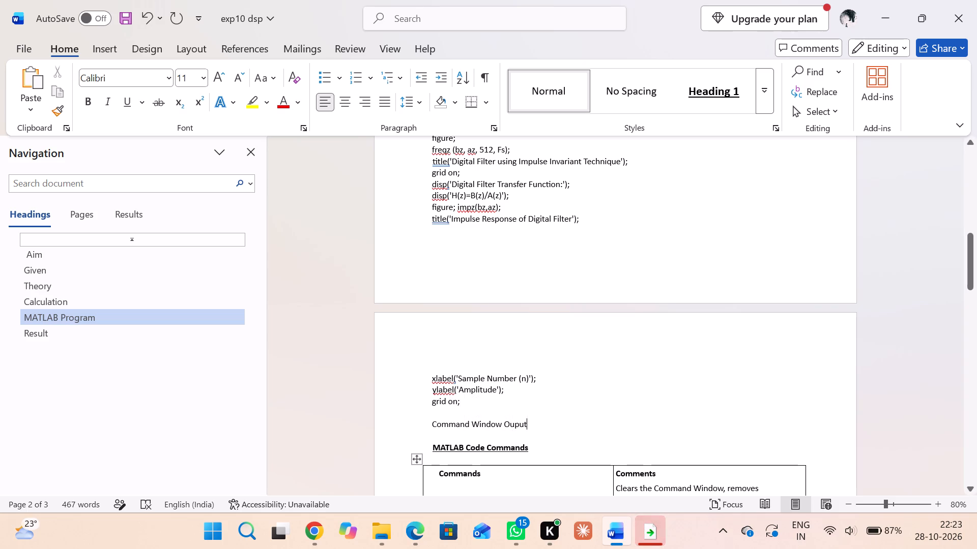
# Format the Command Window Ouput line as a 12 pt, bold, underlined heading.
pyautogui.moveTo(534, 424); pyautogui.dragTo(433, 421)
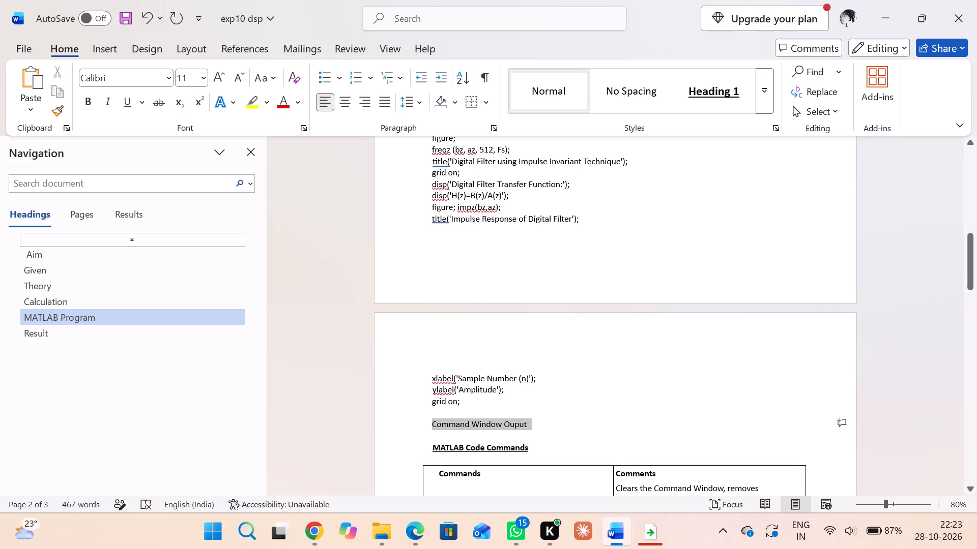
pyautogui.moveTo(433, 421); pyautogui.dragTo(434, 421)
pyautogui.click(534, 368)
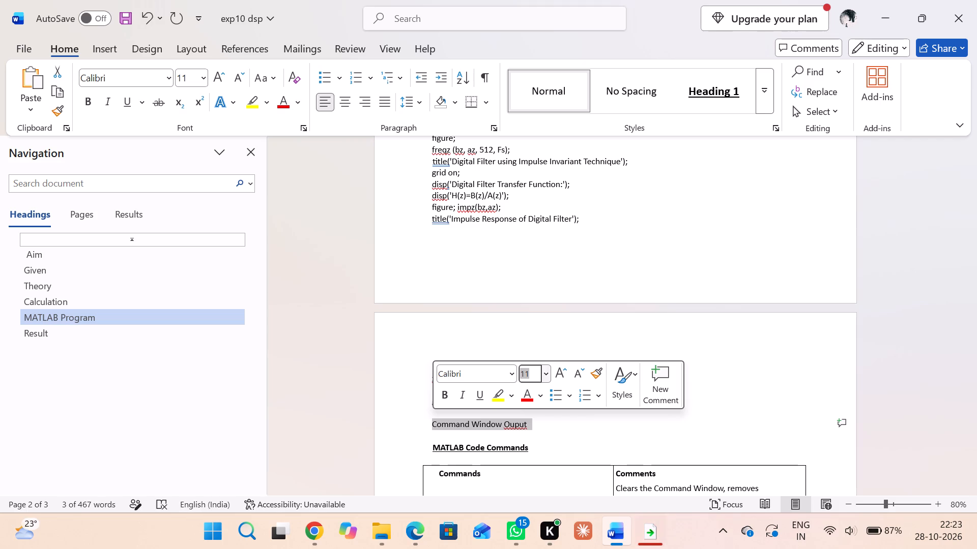
pyautogui.write('12')
pyautogui.moveTo(442, 400); pyautogui.dragTo(443, 393)
pyautogui.click(443, 393)
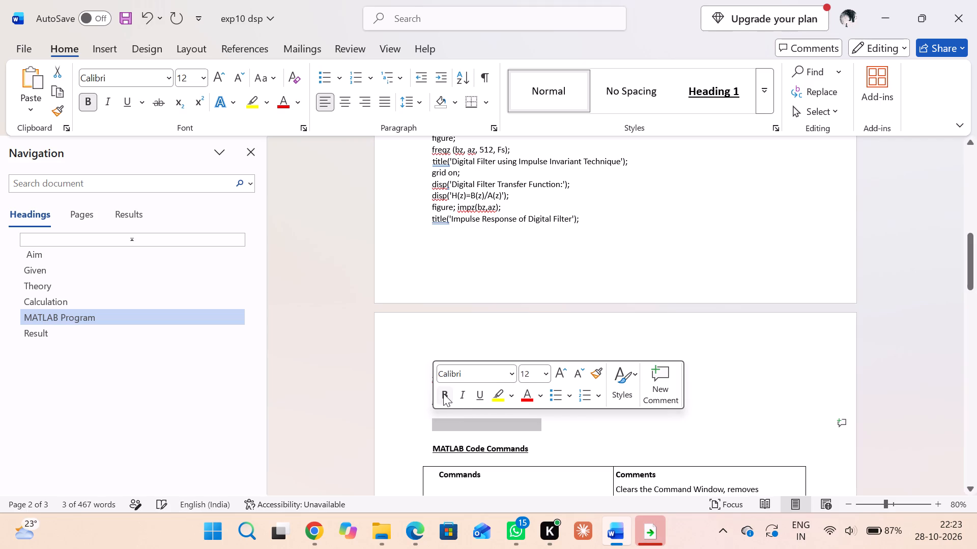
pyautogui.doubleClick(443, 393)
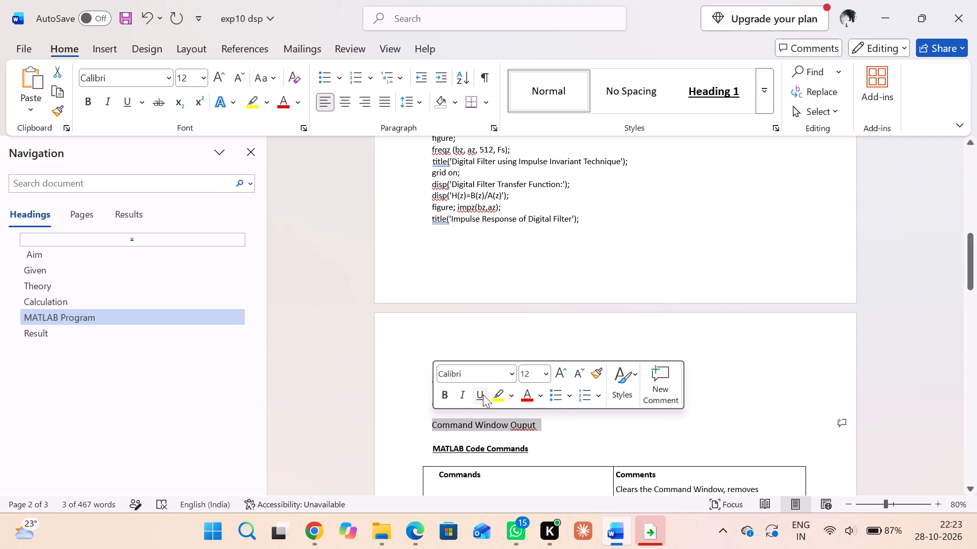
pyautogui.click(483, 394)
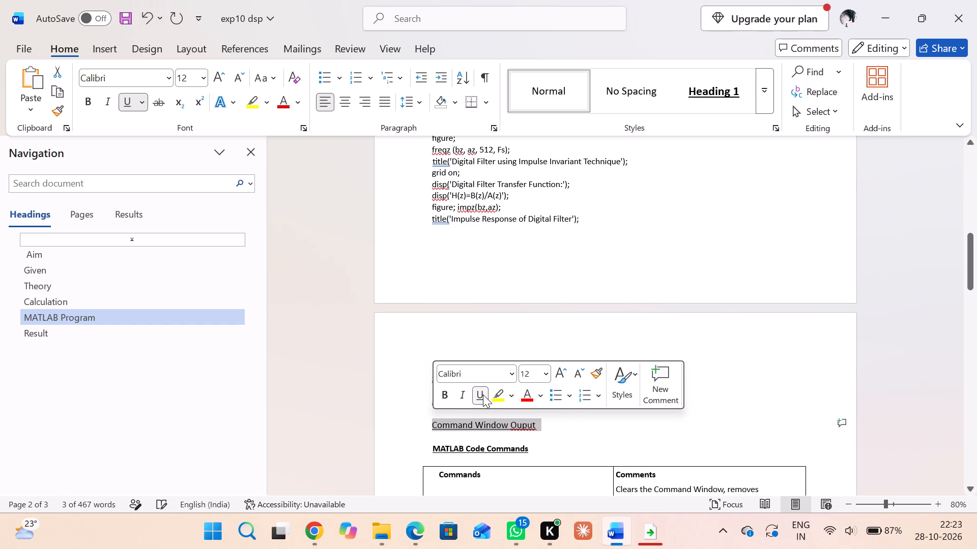
pyautogui.click(440, 392)
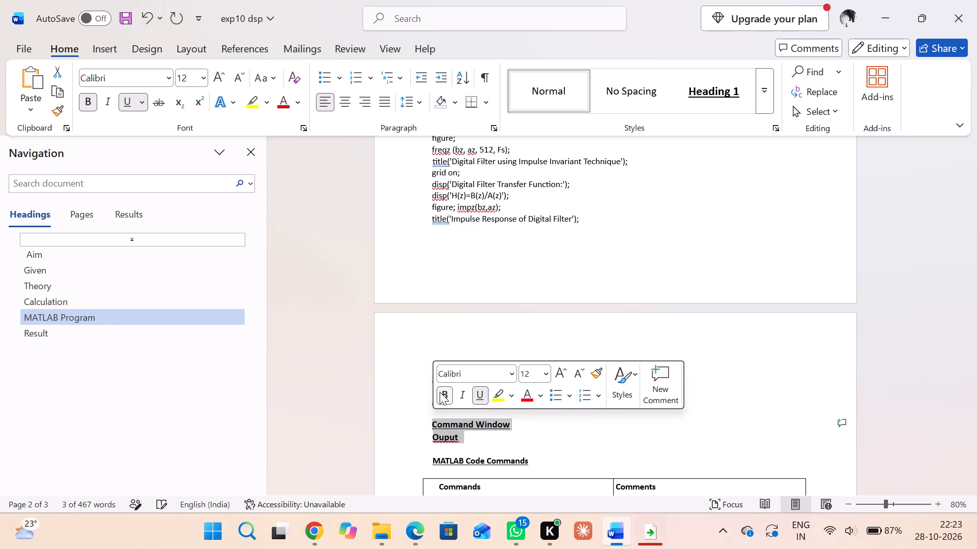
# Bring the wrapped Command Window Ouput heading onto one line by removing the space before Ouput.
pyautogui.click(403, 427)
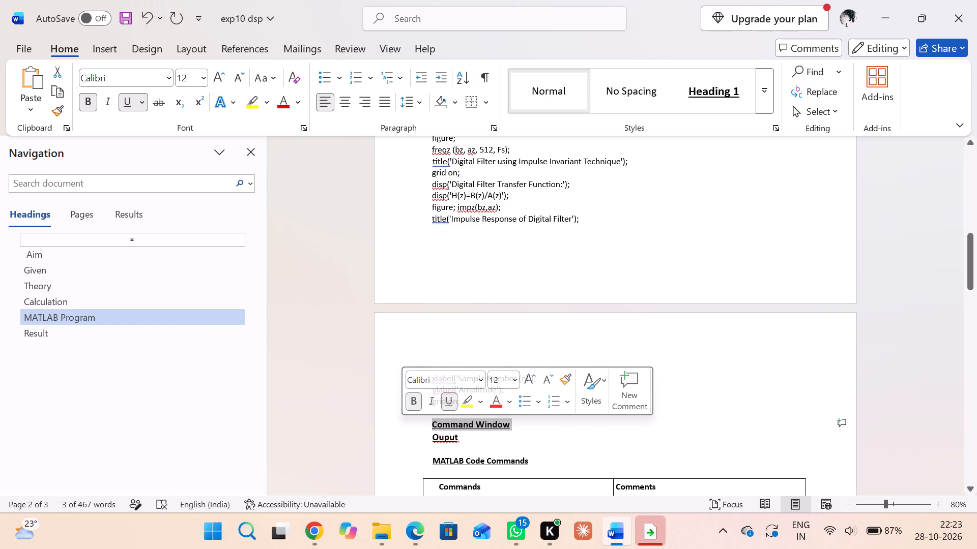
pyautogui.click(432, 436)
pyautogui.press('BackSpace')
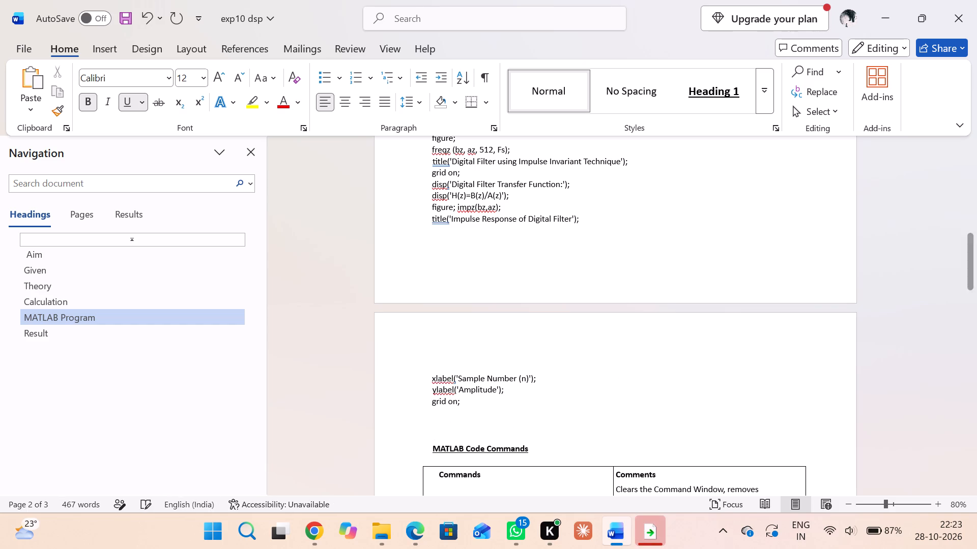
pyautogui.press('space')
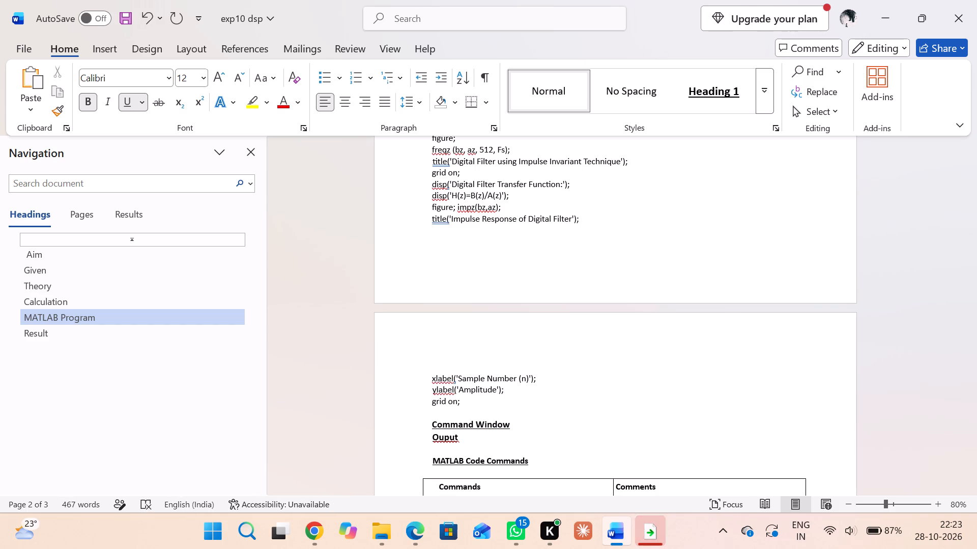
pyautogui.press('BackSpace')
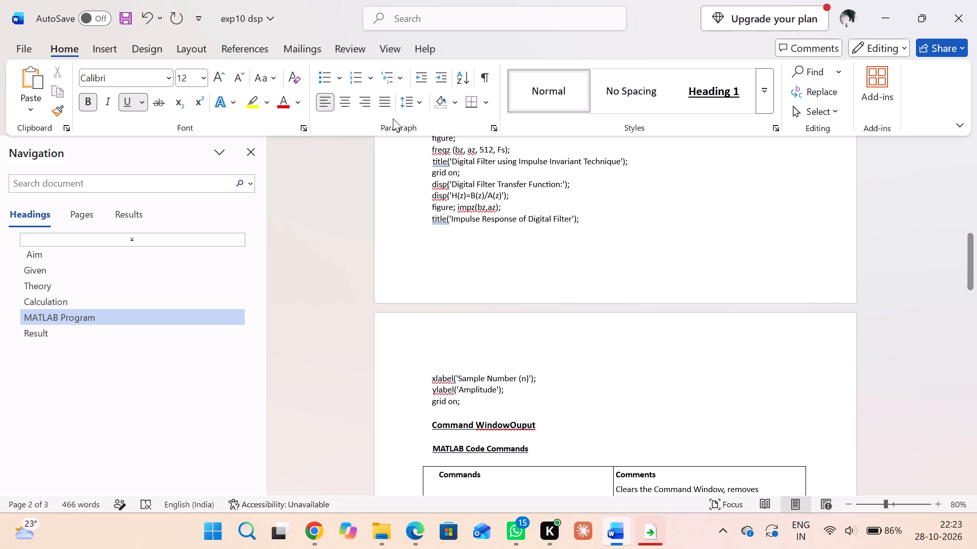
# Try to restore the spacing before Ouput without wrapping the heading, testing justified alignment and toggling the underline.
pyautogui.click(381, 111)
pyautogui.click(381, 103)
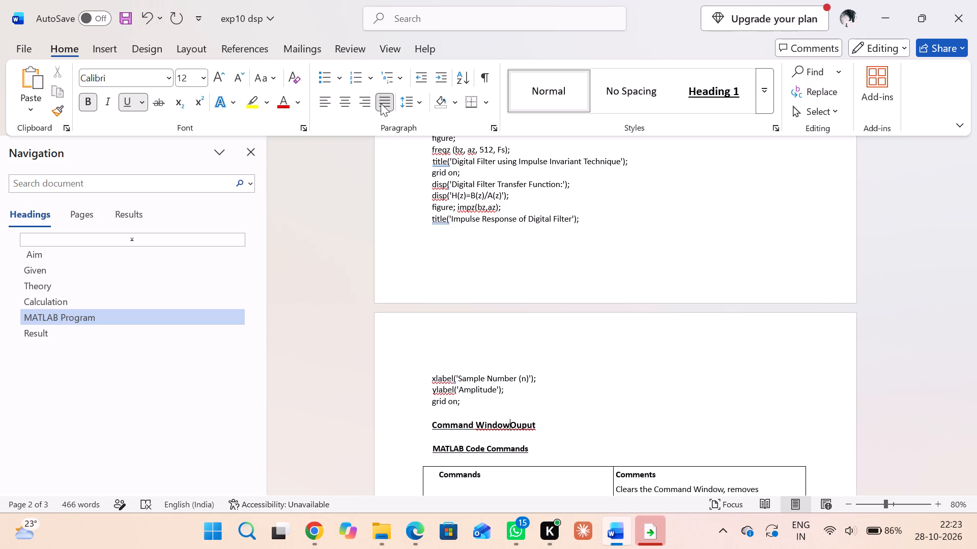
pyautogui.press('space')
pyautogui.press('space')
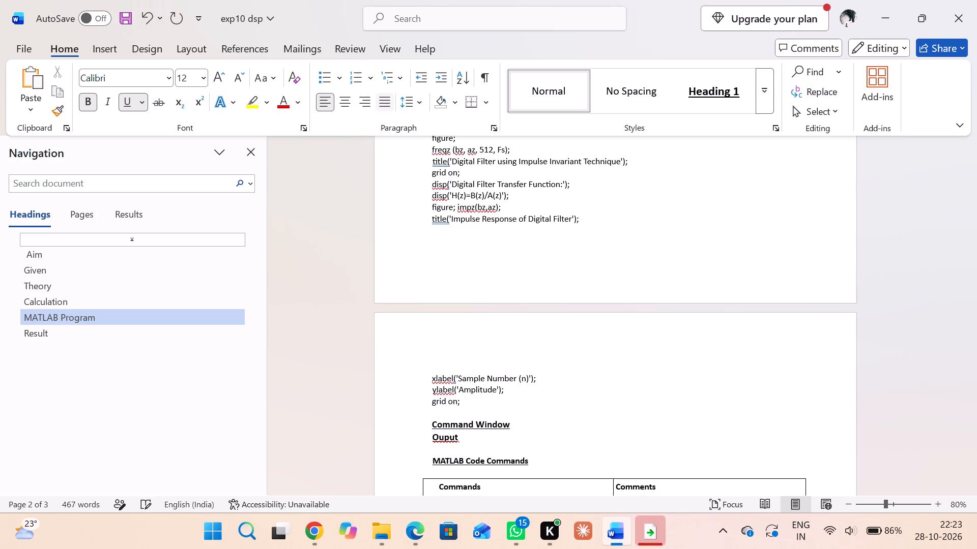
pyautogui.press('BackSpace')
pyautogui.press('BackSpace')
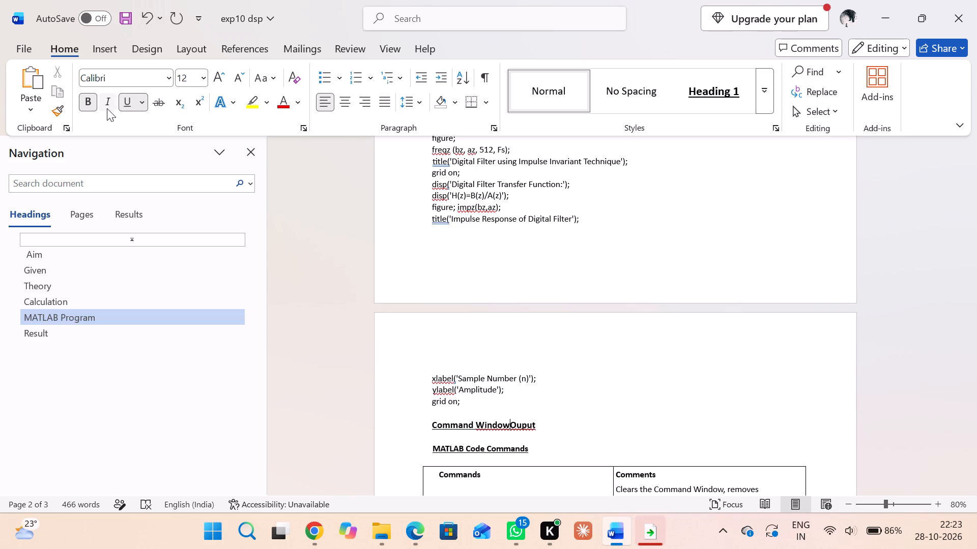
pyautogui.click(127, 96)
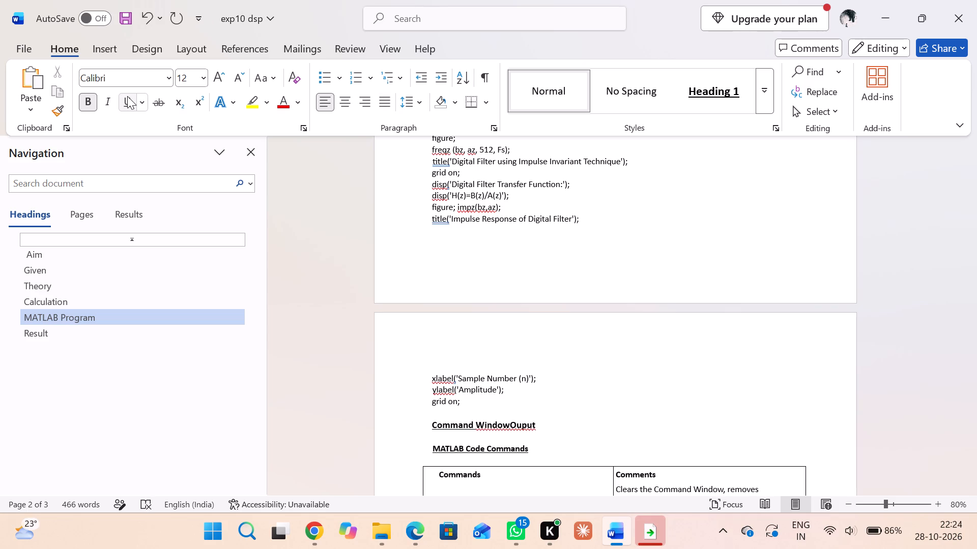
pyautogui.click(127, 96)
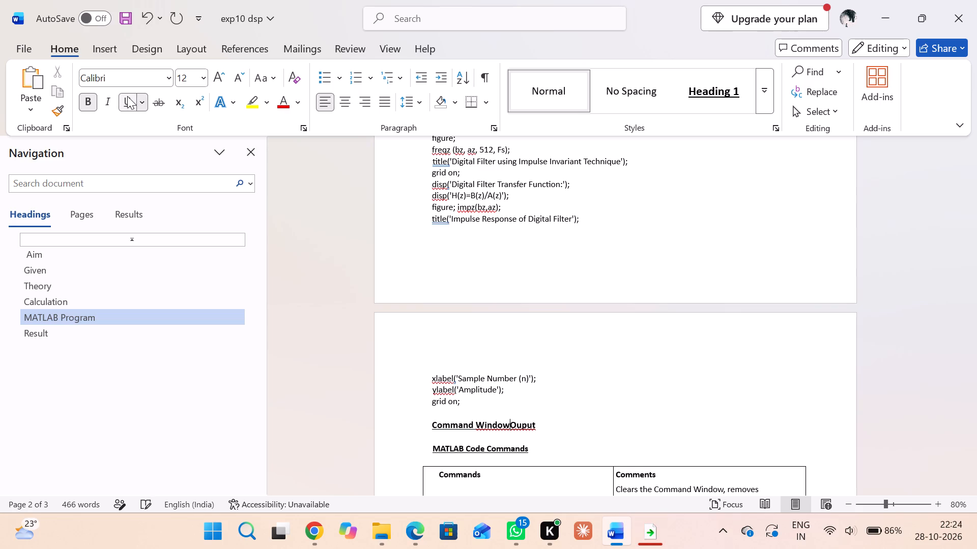
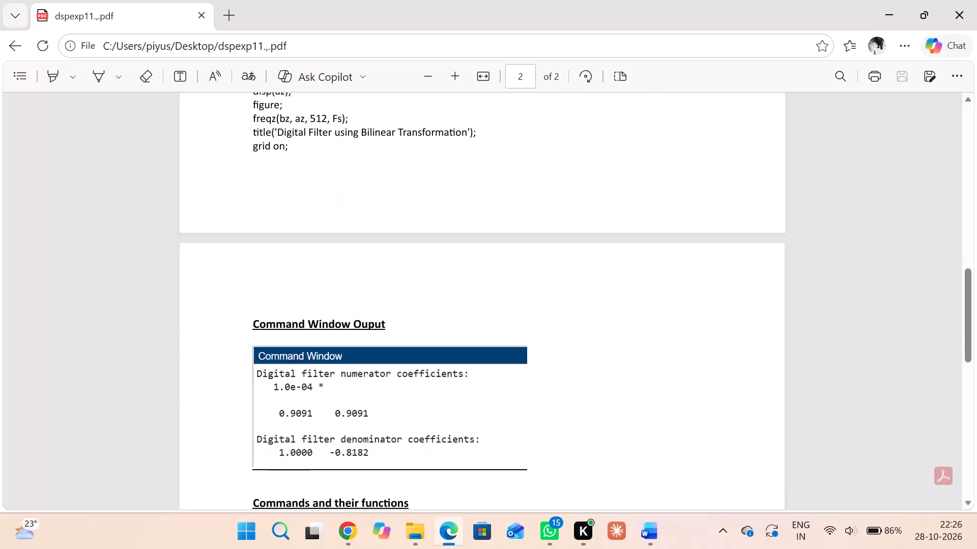
# Copy the Command Window Ouput heading from dspexp11.,.pdf into the exp10 dsp Word document, above the MATLAB Code Commands heading.
pyautogui.click(699, 308)
pyautogui.hscroll(-1, 458, 310)
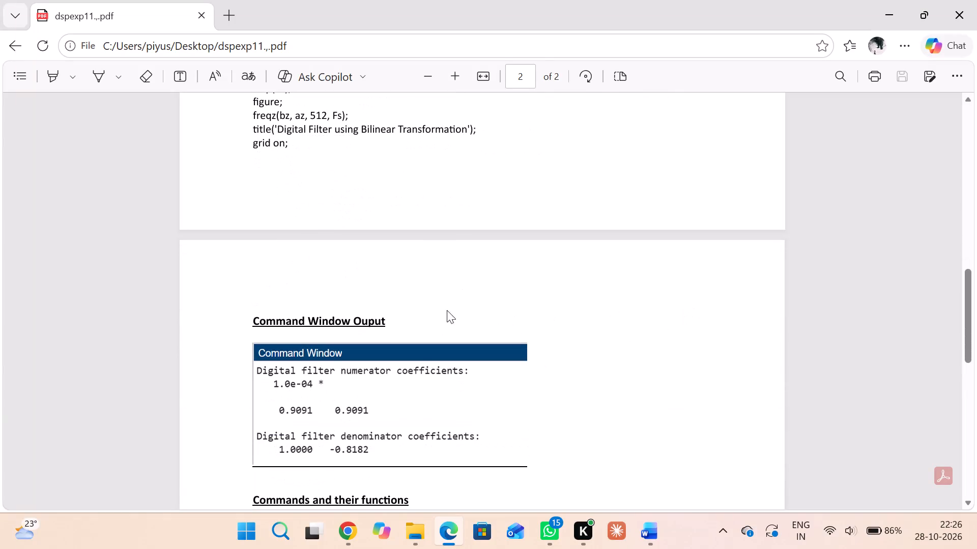
pyautogui.hscroll(-1, 447, 310)
pyautogui.moveTo(400, 316); pyautogui.dragTo(305, 317)
pyautogui.moveTo(252, 318); pyautogui.dragTo(379, 315)
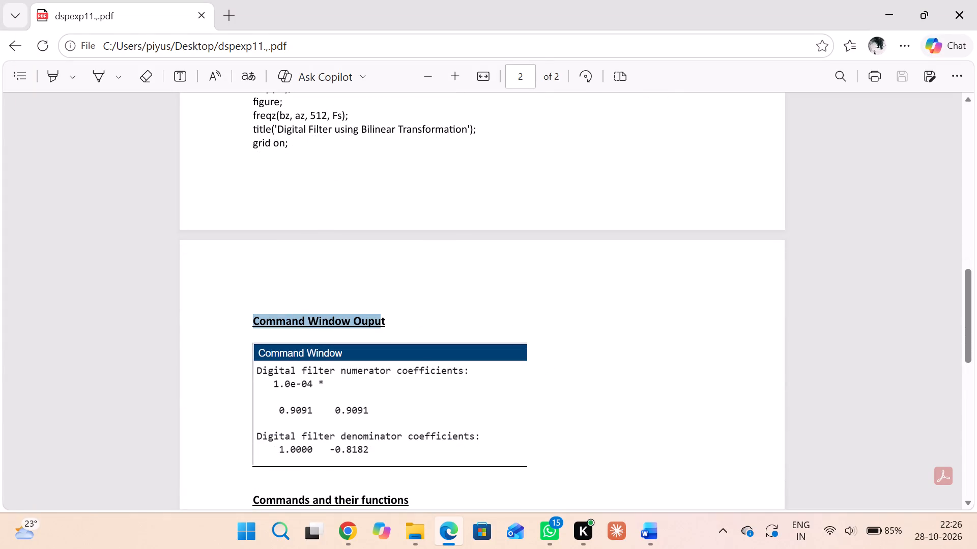
pyautogui.moveTo(379, 315); pyautogui.dragTo(396, 316)
pyautogui.hotkey('ctrl', 'c')
pyautogui.click(652, 548)
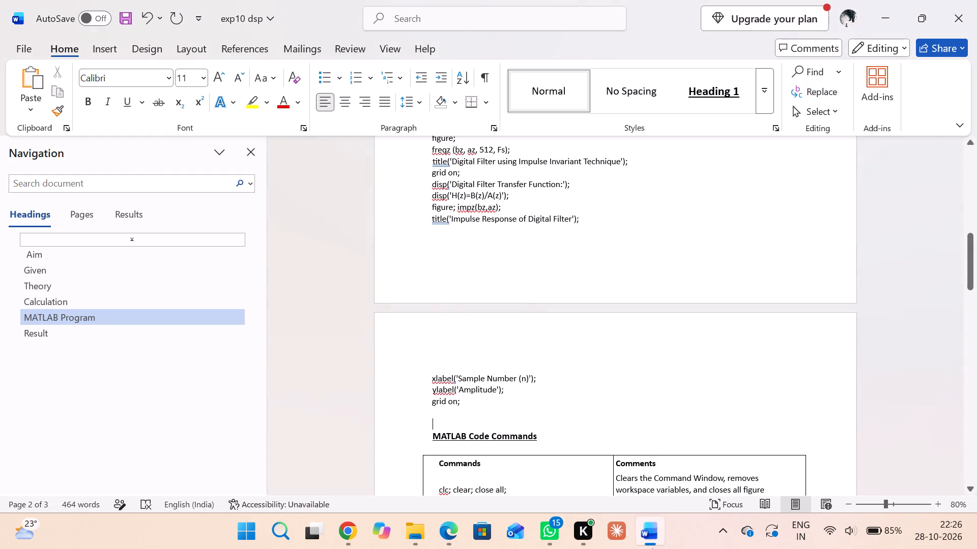
pyautogui.hotkey('ctrl', 'v')
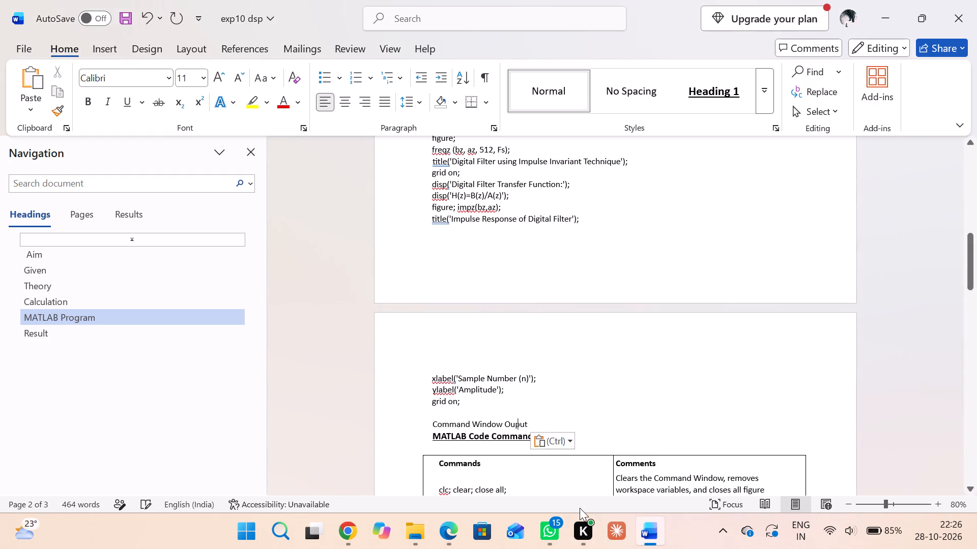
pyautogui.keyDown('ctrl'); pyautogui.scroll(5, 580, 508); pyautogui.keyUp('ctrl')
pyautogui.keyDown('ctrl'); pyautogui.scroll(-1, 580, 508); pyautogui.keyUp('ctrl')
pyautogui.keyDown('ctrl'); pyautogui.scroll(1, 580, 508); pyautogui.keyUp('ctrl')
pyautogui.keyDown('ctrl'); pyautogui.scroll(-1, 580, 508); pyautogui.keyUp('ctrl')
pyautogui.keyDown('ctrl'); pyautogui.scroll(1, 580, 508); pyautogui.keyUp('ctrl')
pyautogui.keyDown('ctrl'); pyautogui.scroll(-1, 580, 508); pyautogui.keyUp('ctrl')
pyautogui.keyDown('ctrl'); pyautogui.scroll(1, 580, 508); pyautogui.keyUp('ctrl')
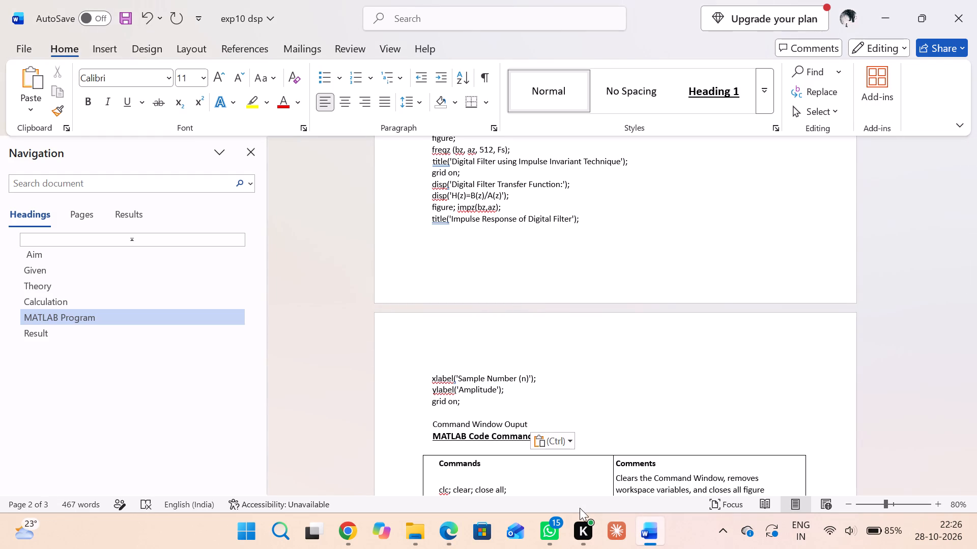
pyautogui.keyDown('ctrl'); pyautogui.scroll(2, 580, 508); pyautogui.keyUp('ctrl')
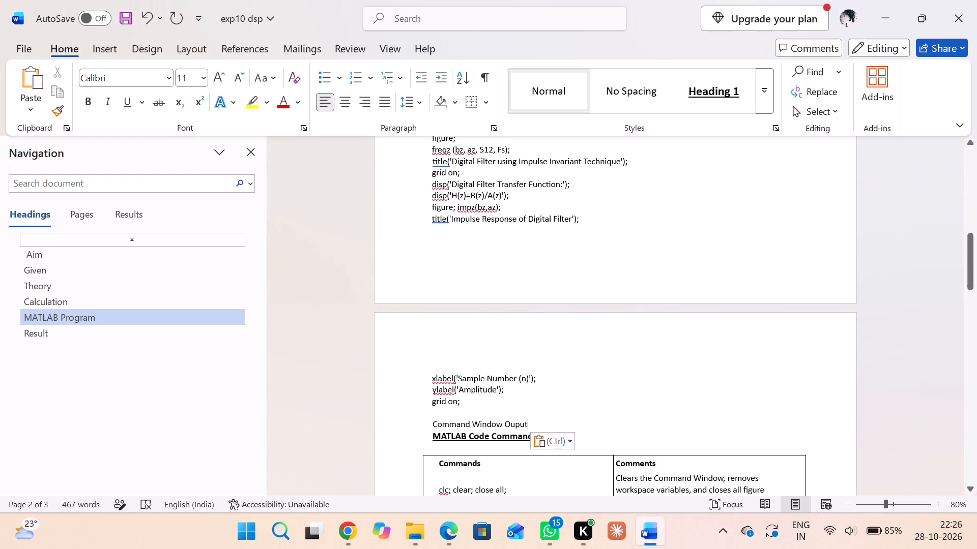
# Format the pasted Command Window Ouput line as bold, underlined and 12 pt.
pyautogui.click(534, 417)
pyautogui.moveTo(531, 422); pyautogui.dragTo(458, 422)
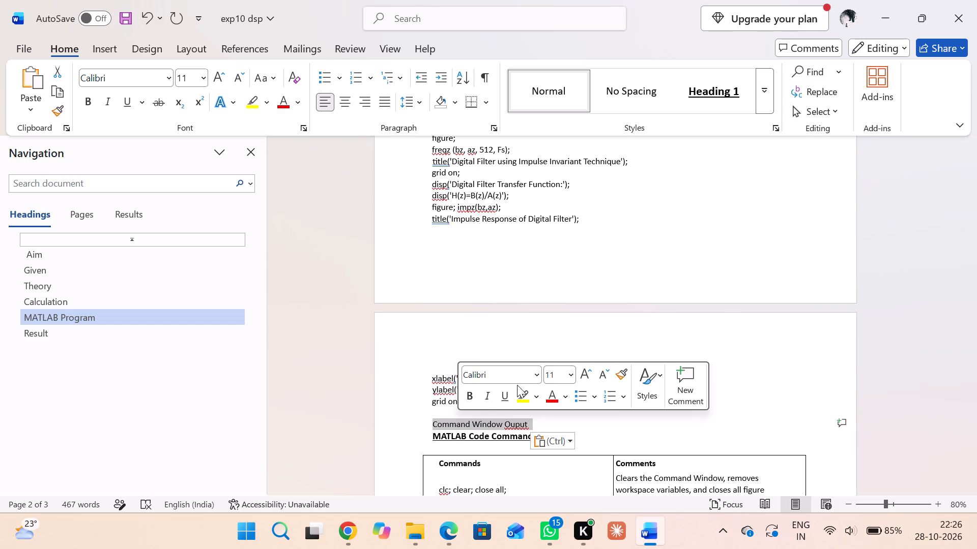
pyautogui.click(468, 390)
pyautogui.click(502, 394)
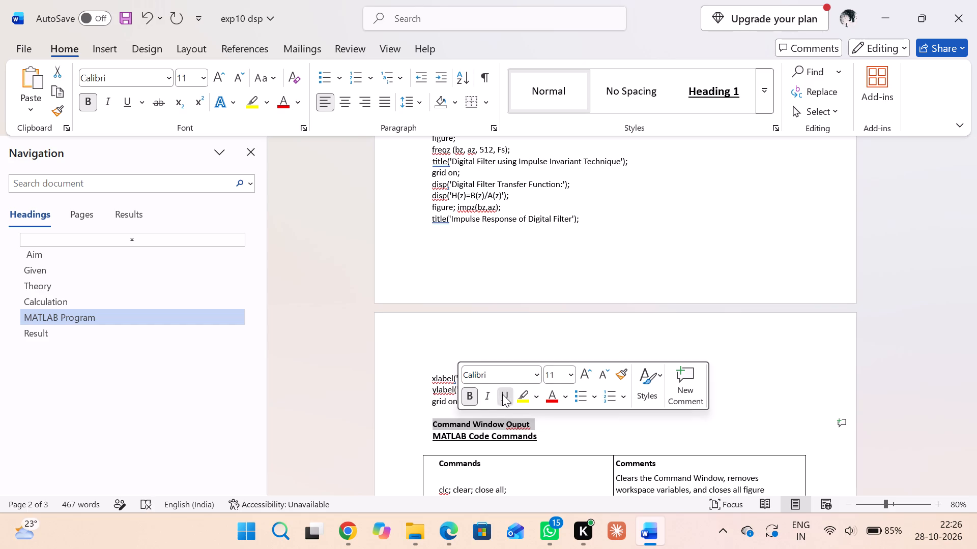
pyautogui.click(555, 373)
pyautogui.write('12')
pyautogui.press('Return')
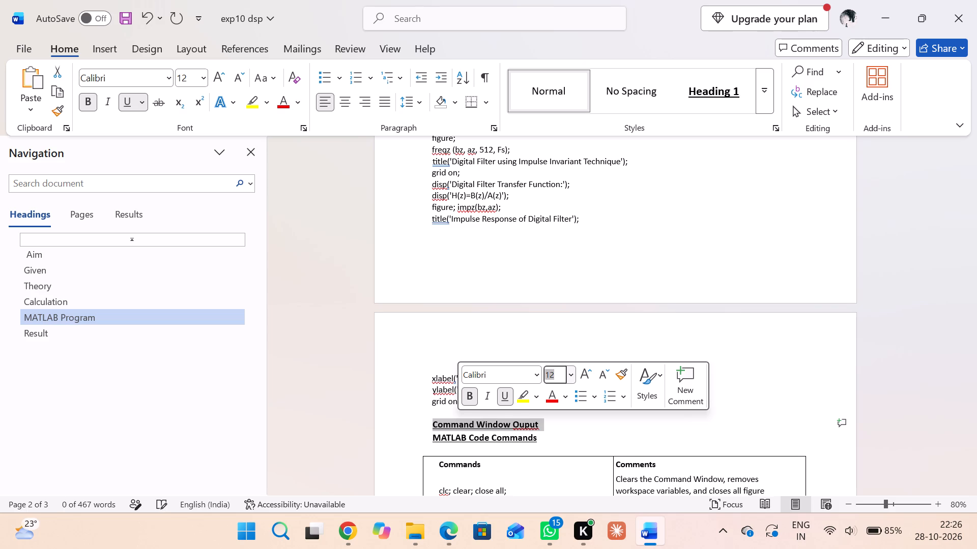
# Add six blank lines between the Command Window Ouput and MATLAB Code Commands headings.
pyautogui.click(559, 419)
pyautogui.press('Return')
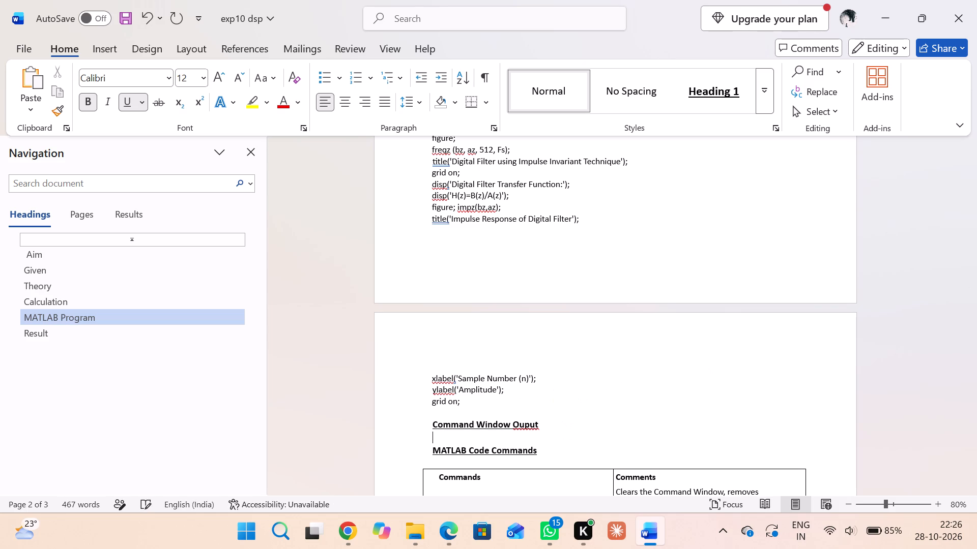
pyautogui.press('Return')
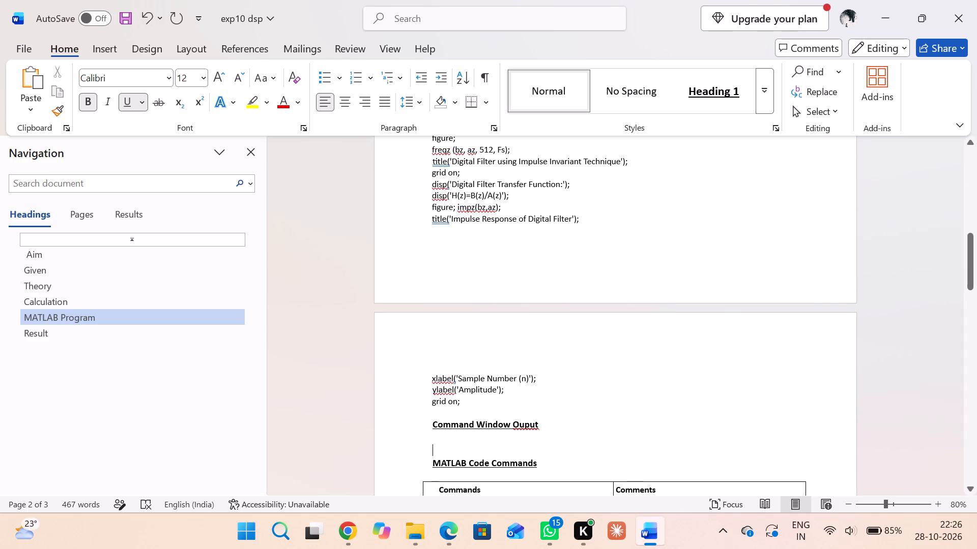
pyautogui.press('Return')
pyautogui.press('Return')
pyautogui.press('Return')
pyautogui.press('Return')
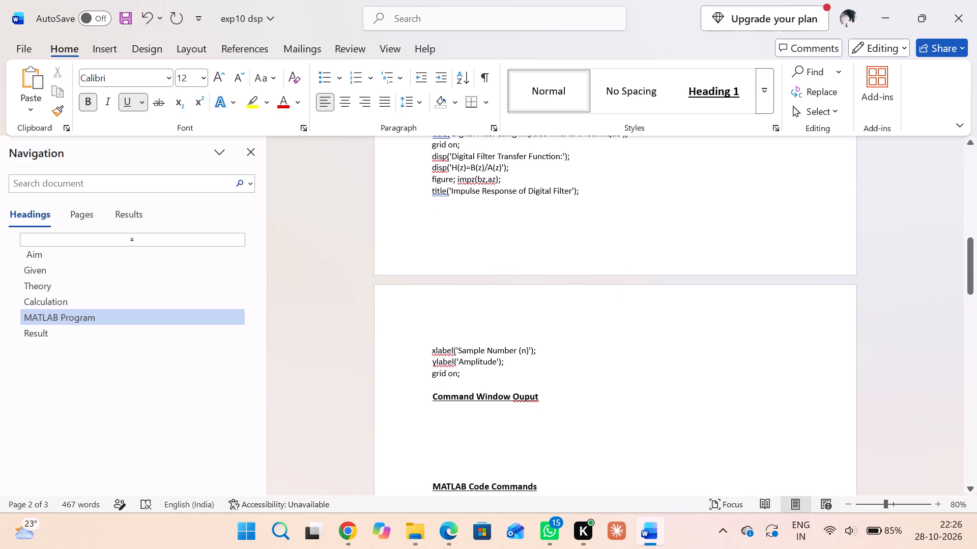
pyautogui.click(454, 415)
pyautogui.click(123, 50)
pyautogui.click(164, 108)
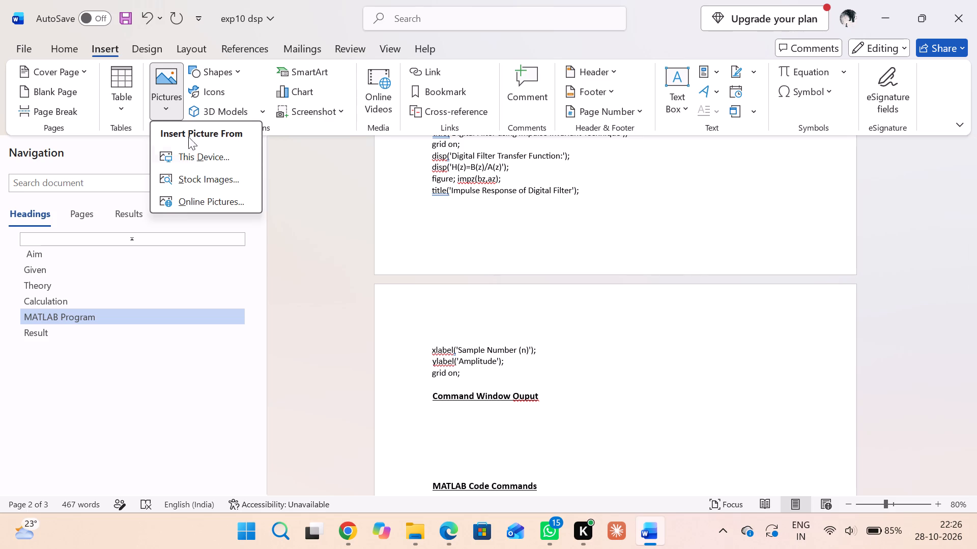
pyautogui.click(206, 164)
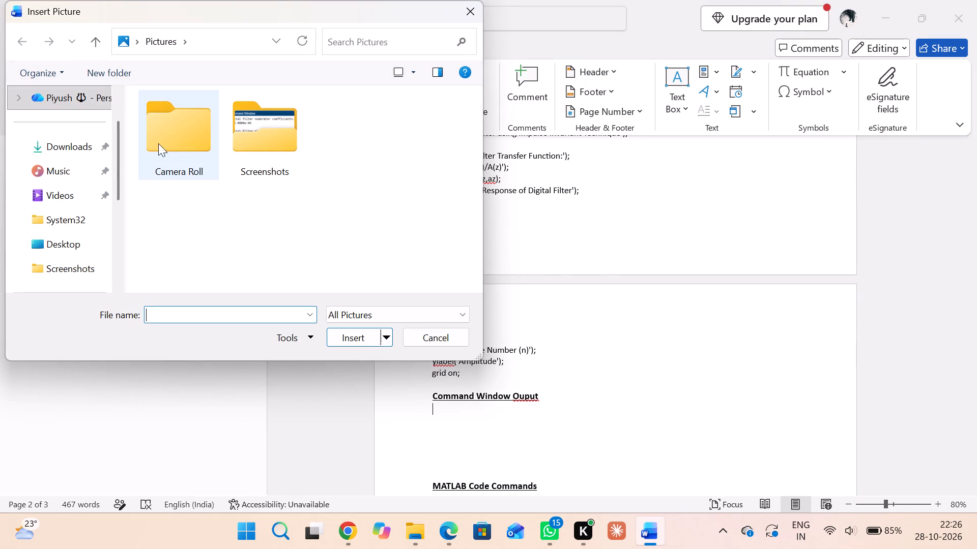
pyautogui.scroll(2, 77, 114)
pyautogui.click(67, 121)
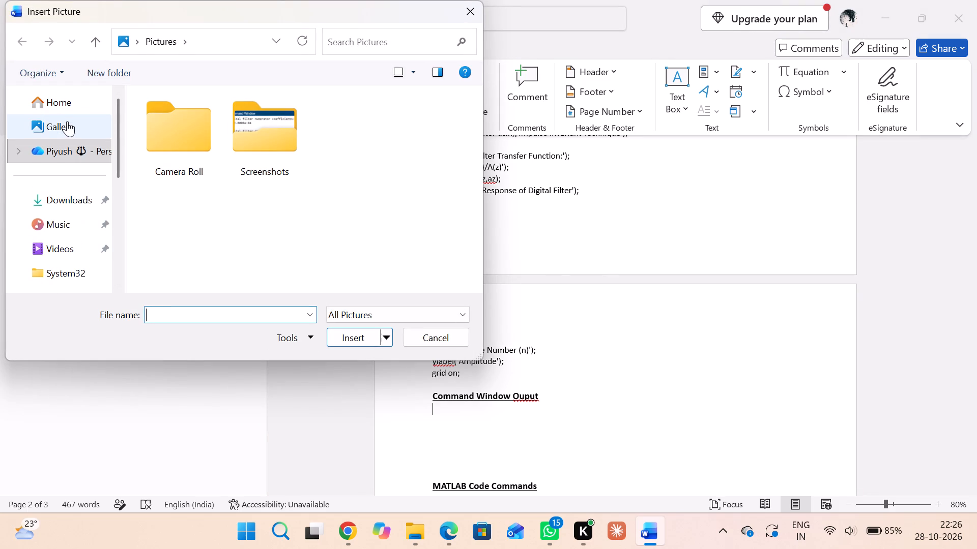
pyautogui.click(153, 156)
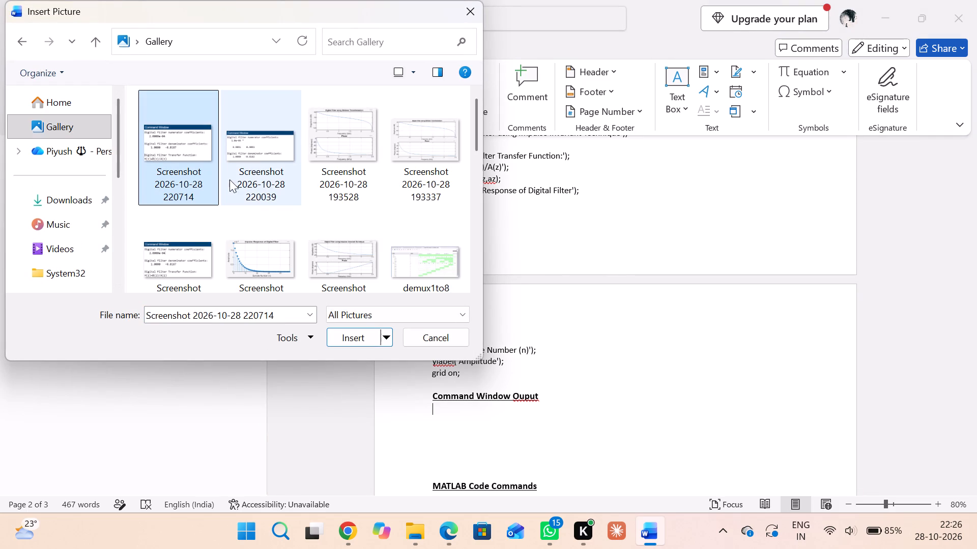
pyautogui.click(358, 341)
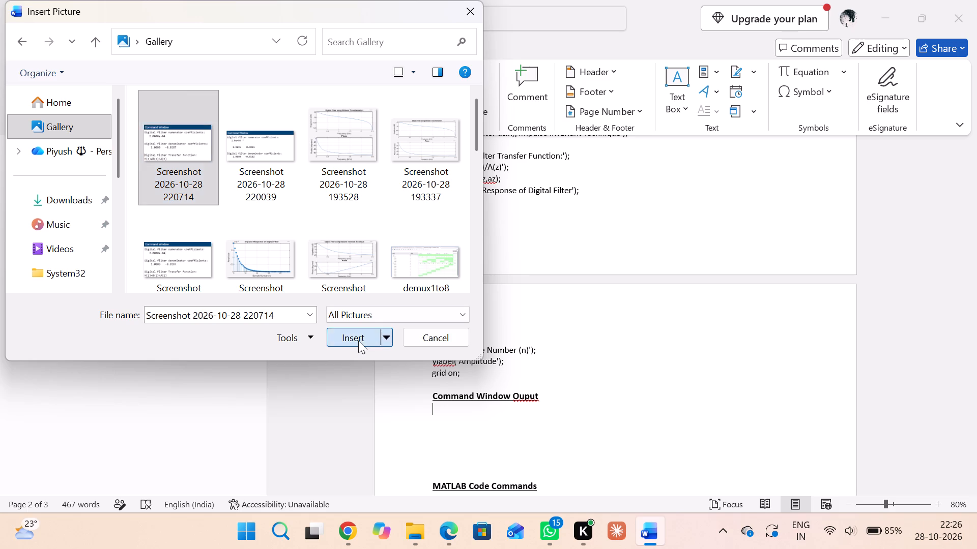
# Add a blank line between the Command Window Ouput heading and the inserted screenshot.
pyautogui.scroll(-1, 497, 347)
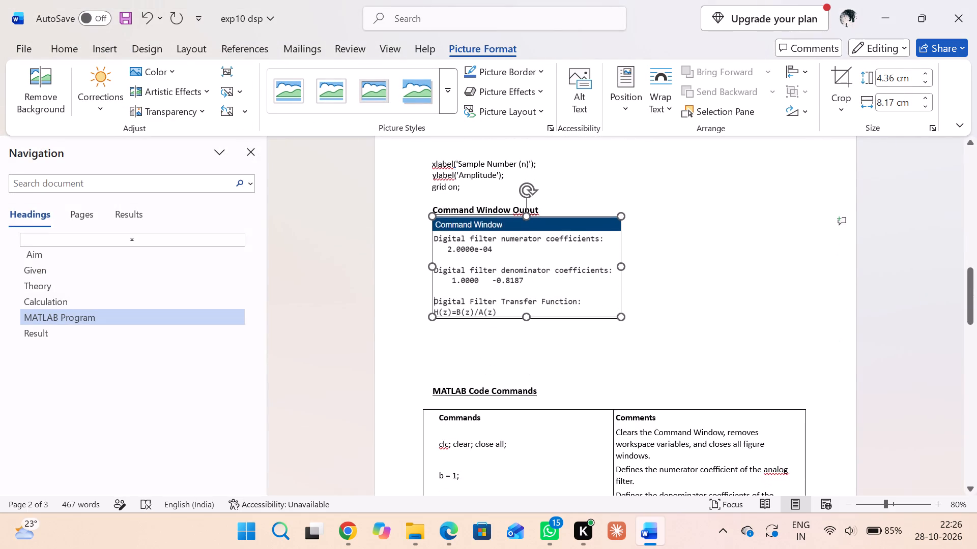
pyautogui.scroll(1, 497, 347)
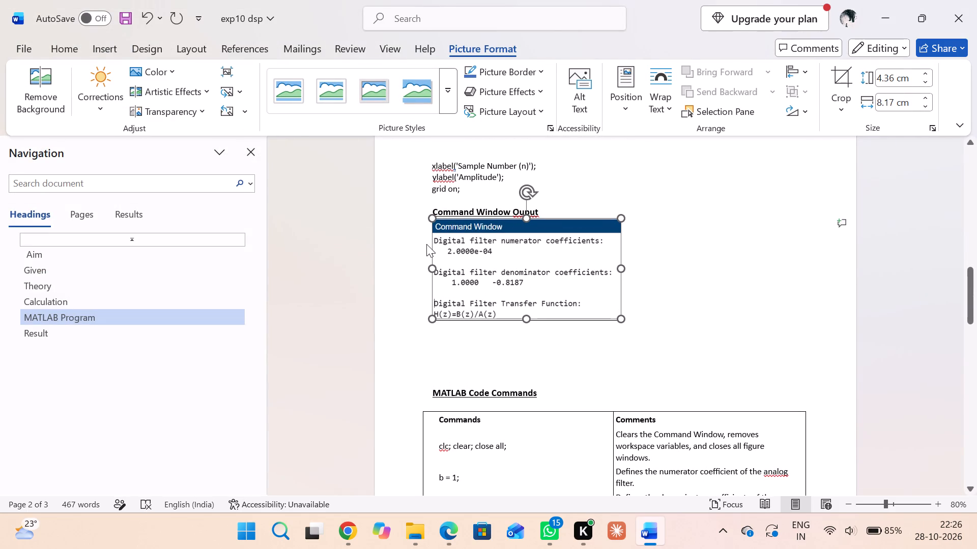
pyautogui.click(426, 244)
pyautogui.press('Return')
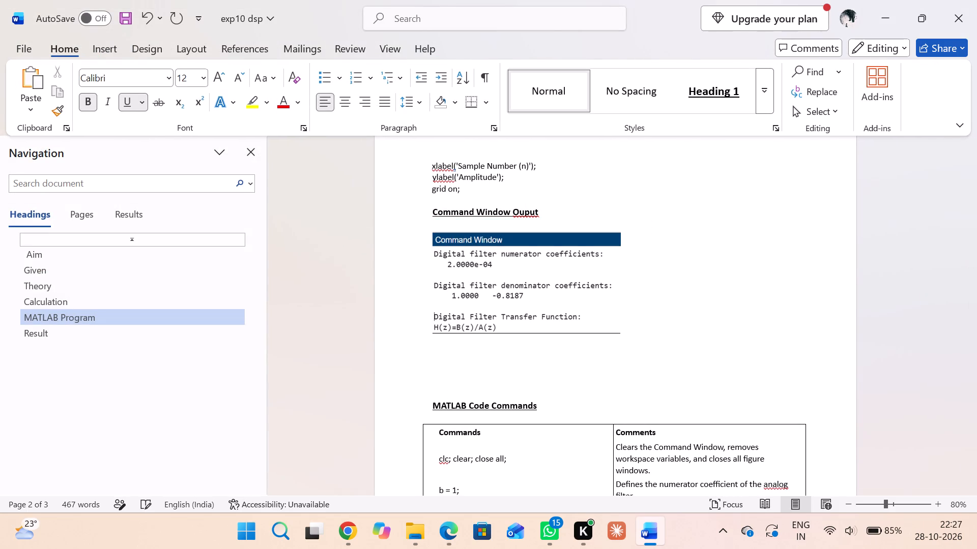
# Remove the surplus blank lines above the MATLAB Code Commands heading, leaving one below the screenshot.
pyautogui.click(427, 402)
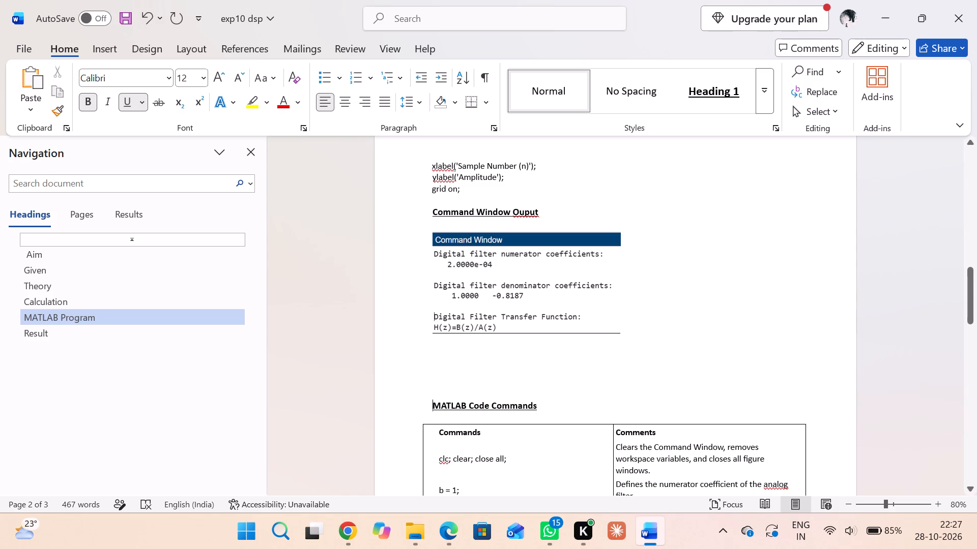
pyautogui.press('BackSpace')
pyautogui.press('BackSpace')
pyautogui.press('BackSpace')
pyautogui.press('BackSpace')
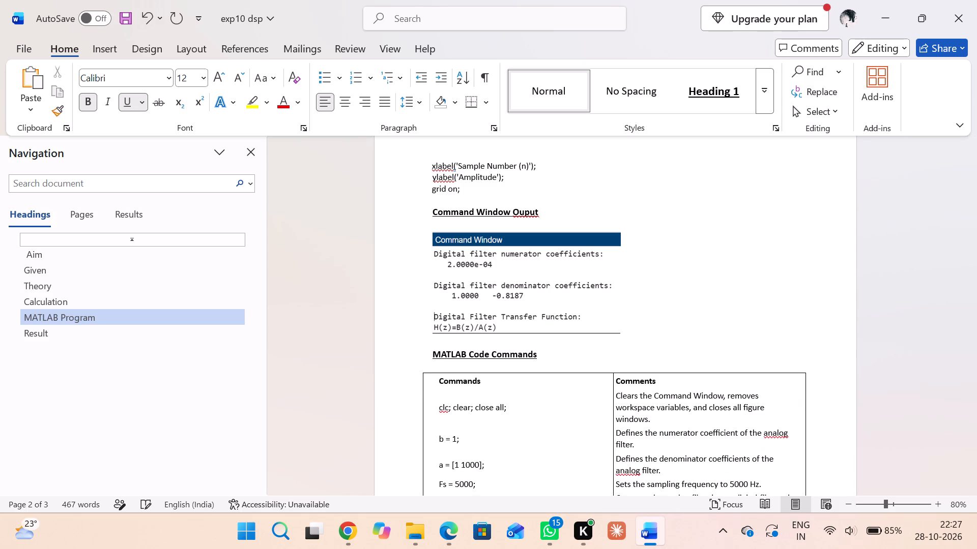
pyautogui.press('BackSpace')
pyautogui.press('Return')
# Add a blank line above the Result heading that follows the commands table.
pyautogui.scroll(-2, 539, 420)
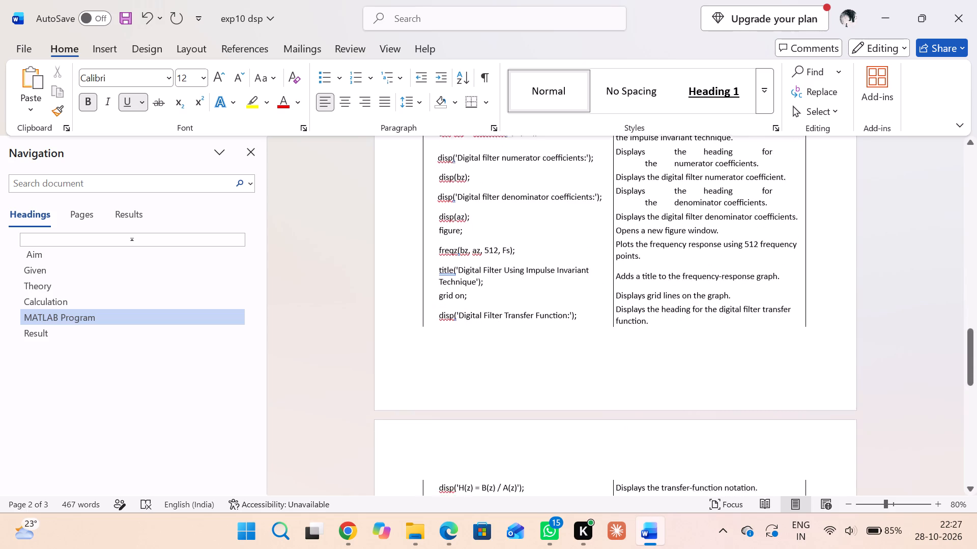
pyautogui.scroll(-2, 539, 420)
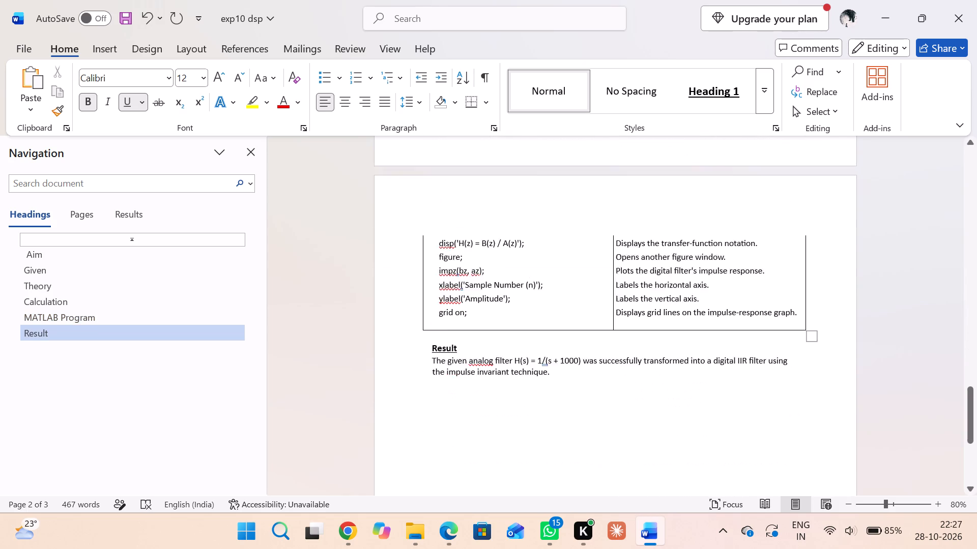
pyautogui.scroll(1, 539, 420)
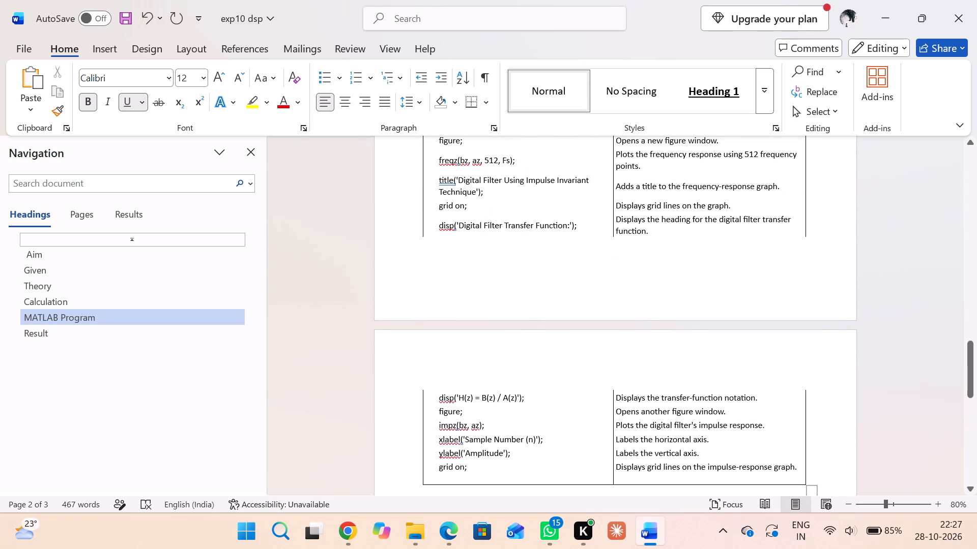
pyautogui.scroll(2, 539, 420)
pyautogui.scroll(-1, 539, 420)
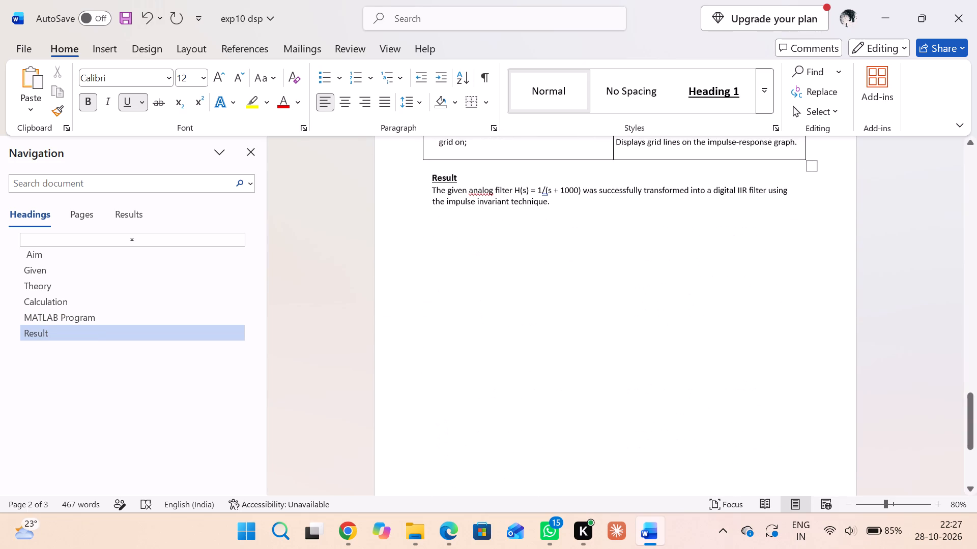
pyautogui.scroll(-1, 539, 420)
pyautogui.click(429, 173)
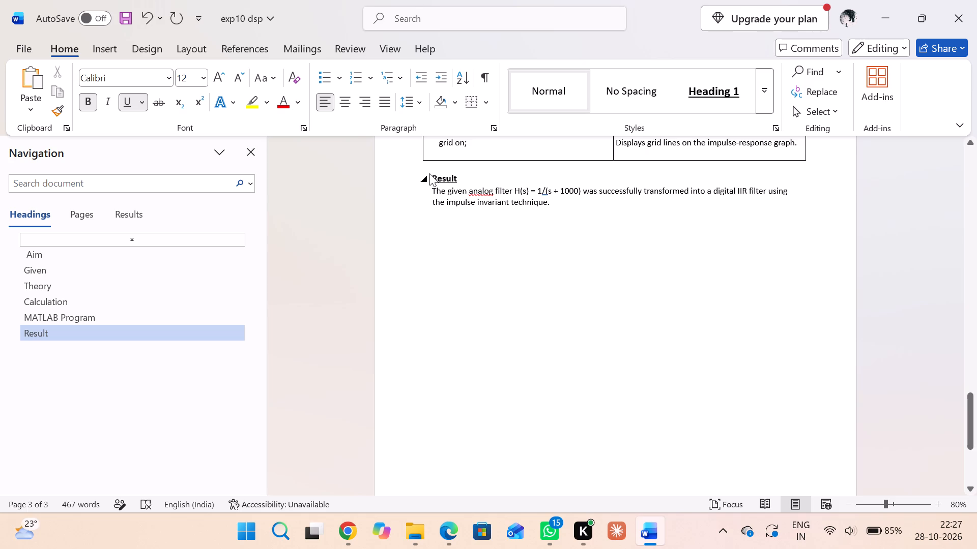
pyautogui.click(432, 176)
pyautogui.press('Return')
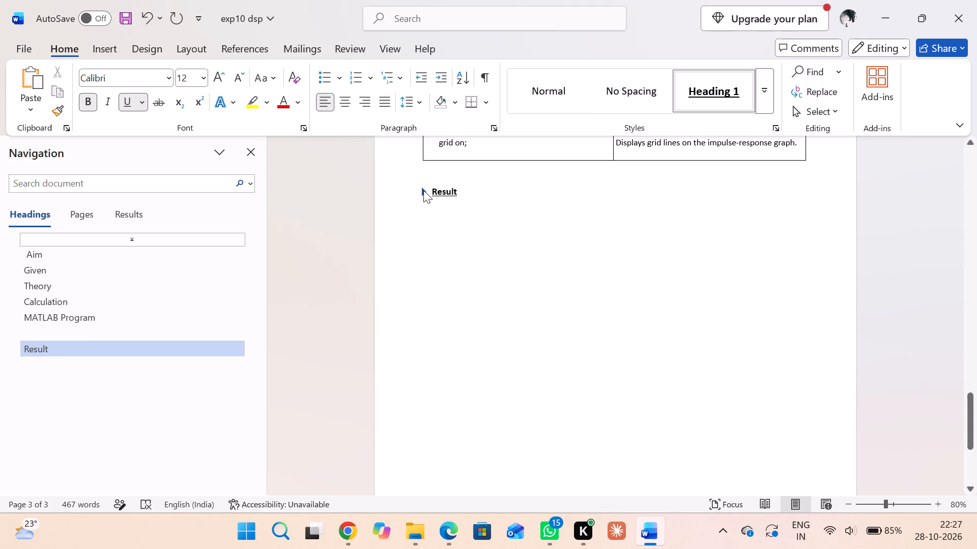
# Expand the collapsed Result heading below the commands table to show its text.
pyautogui.click(423, 190)
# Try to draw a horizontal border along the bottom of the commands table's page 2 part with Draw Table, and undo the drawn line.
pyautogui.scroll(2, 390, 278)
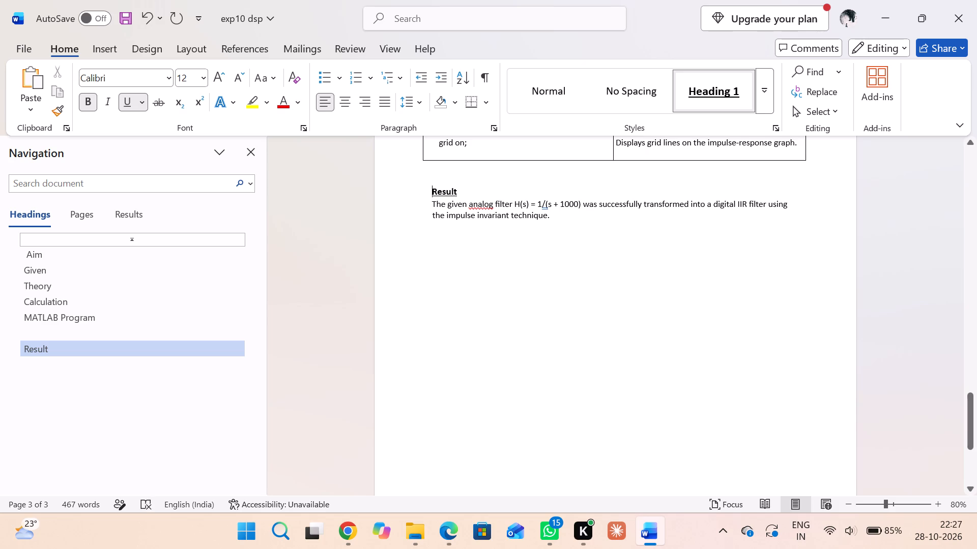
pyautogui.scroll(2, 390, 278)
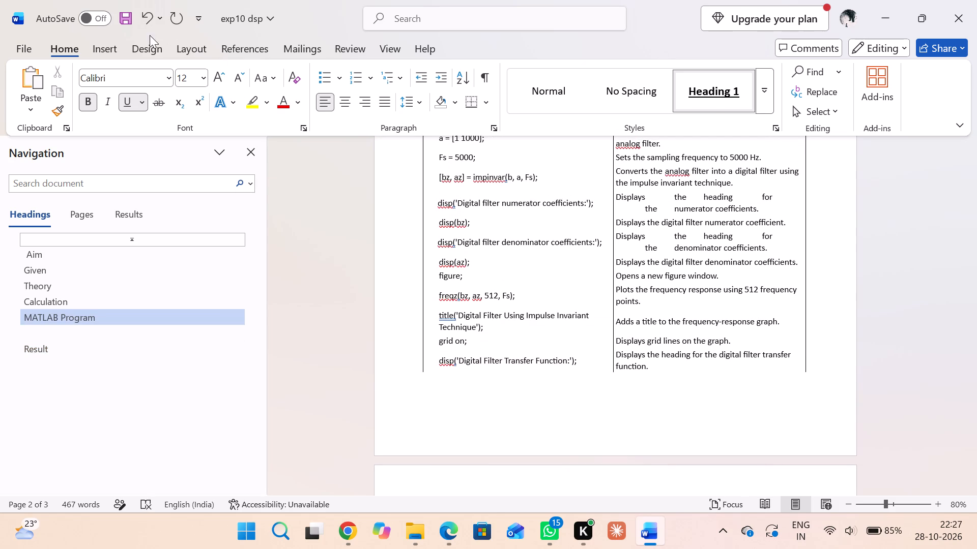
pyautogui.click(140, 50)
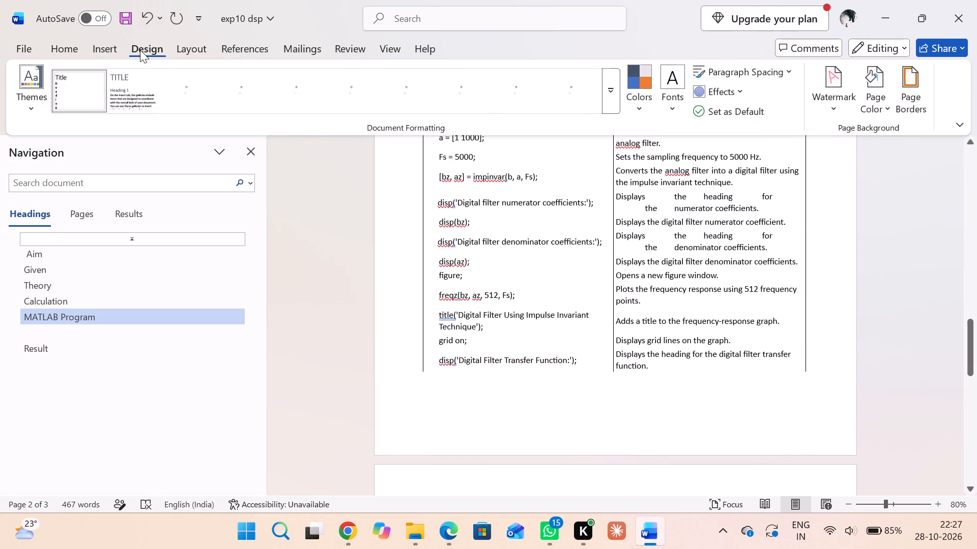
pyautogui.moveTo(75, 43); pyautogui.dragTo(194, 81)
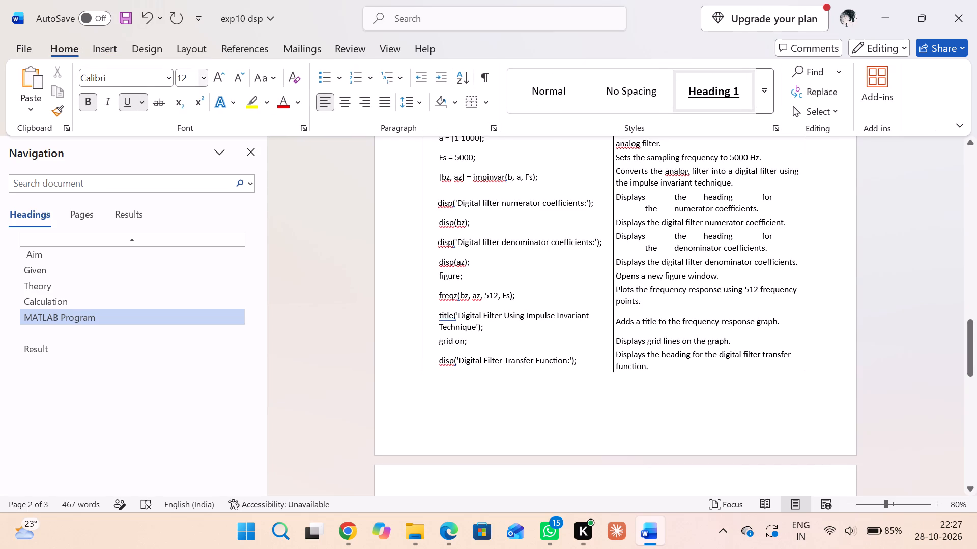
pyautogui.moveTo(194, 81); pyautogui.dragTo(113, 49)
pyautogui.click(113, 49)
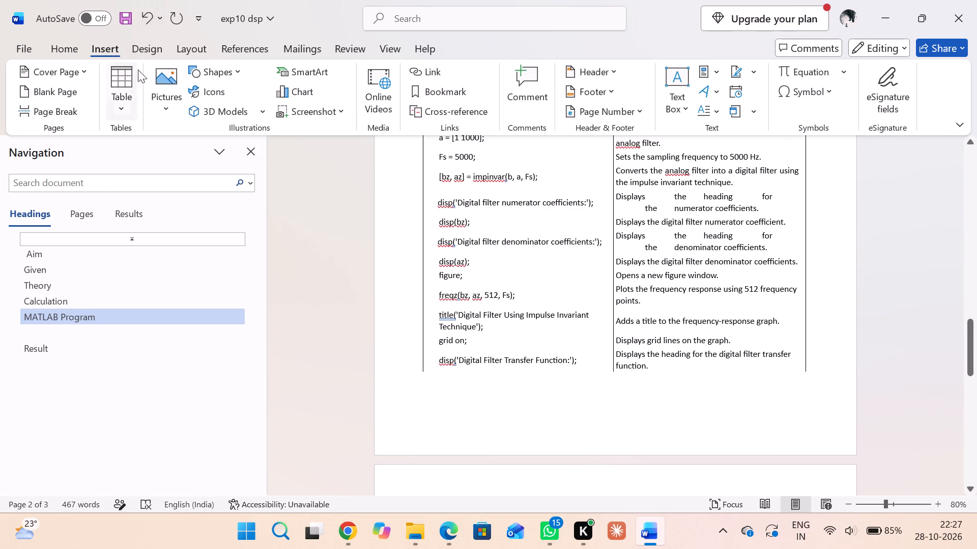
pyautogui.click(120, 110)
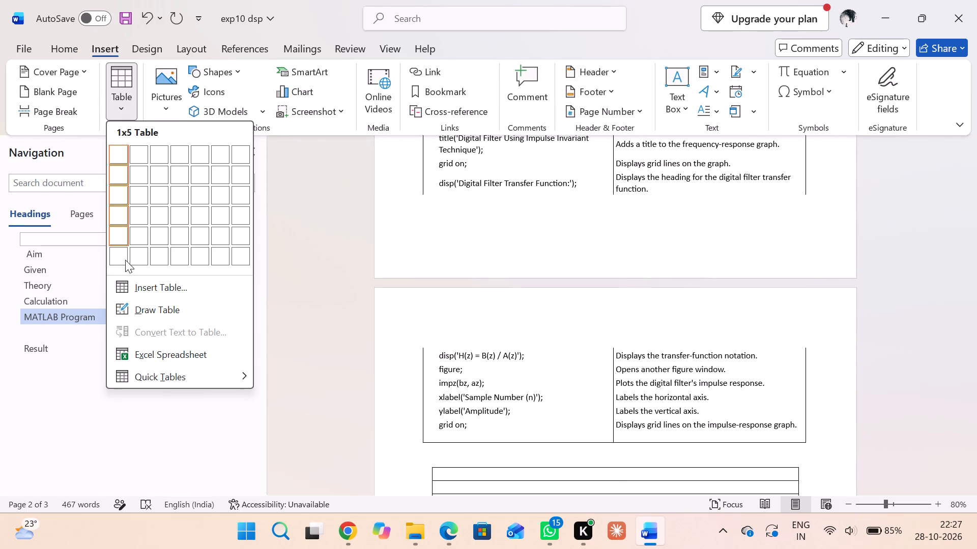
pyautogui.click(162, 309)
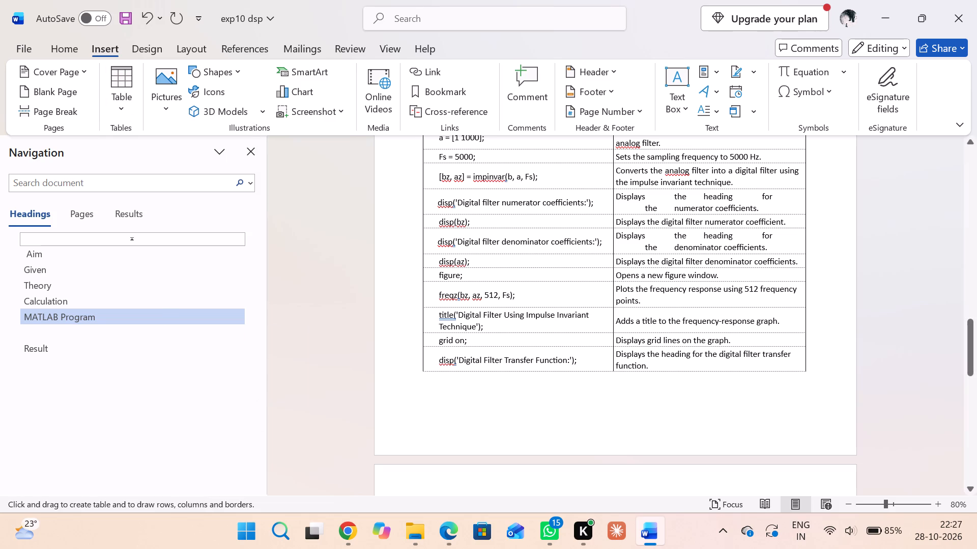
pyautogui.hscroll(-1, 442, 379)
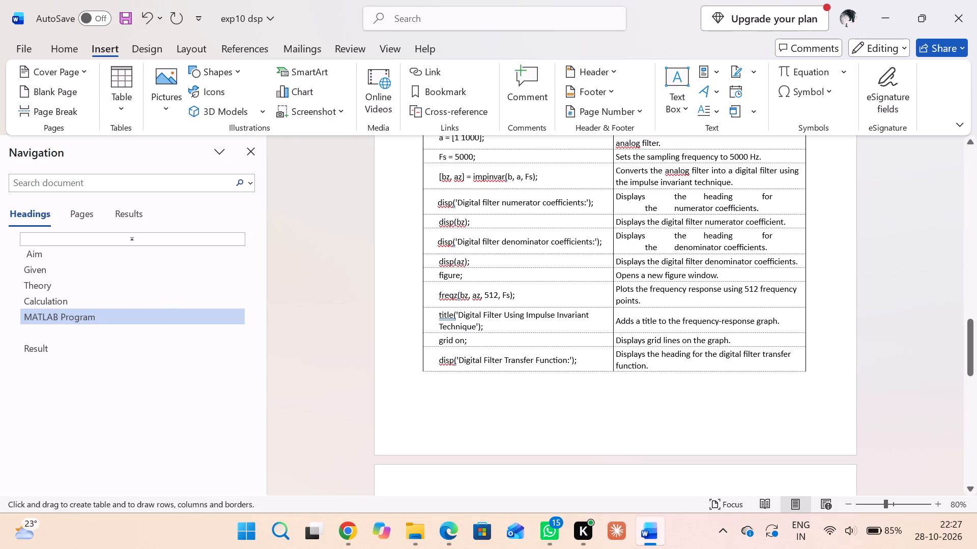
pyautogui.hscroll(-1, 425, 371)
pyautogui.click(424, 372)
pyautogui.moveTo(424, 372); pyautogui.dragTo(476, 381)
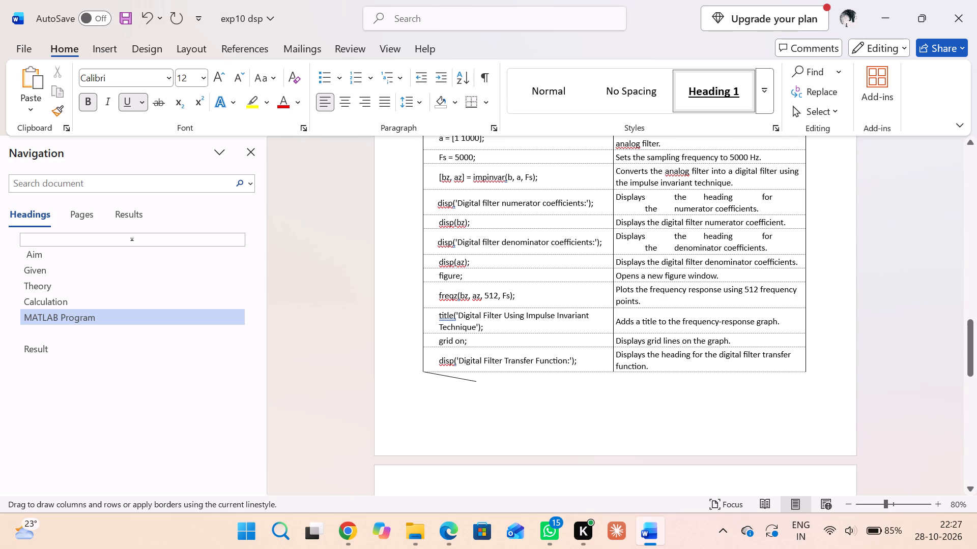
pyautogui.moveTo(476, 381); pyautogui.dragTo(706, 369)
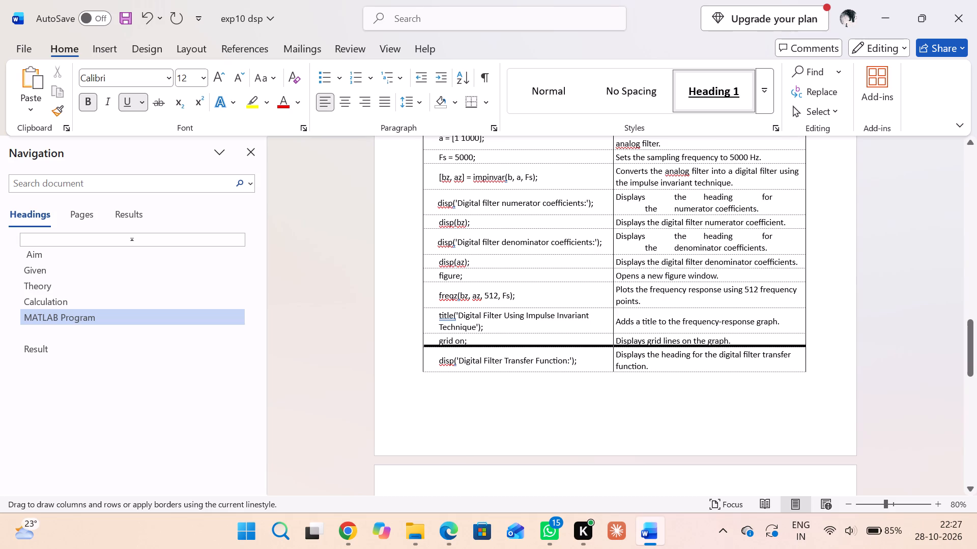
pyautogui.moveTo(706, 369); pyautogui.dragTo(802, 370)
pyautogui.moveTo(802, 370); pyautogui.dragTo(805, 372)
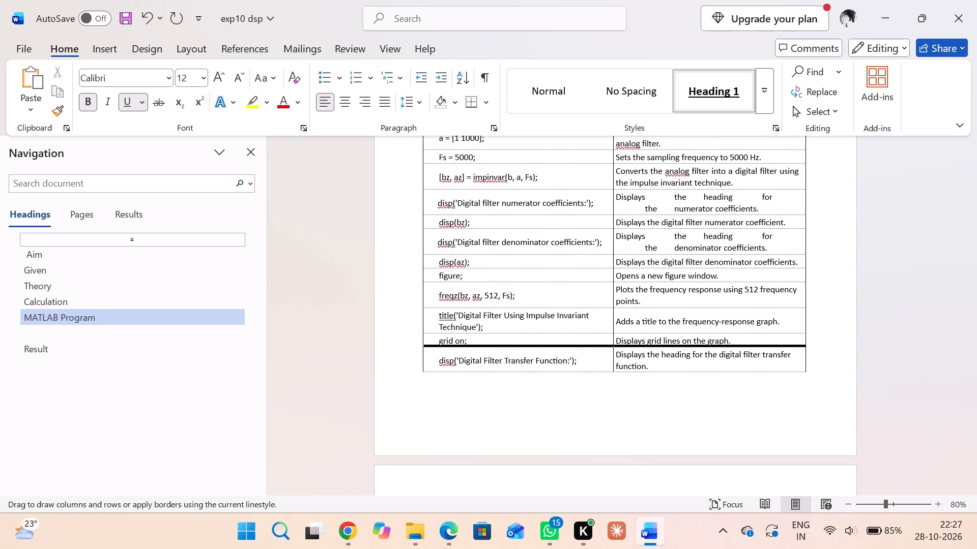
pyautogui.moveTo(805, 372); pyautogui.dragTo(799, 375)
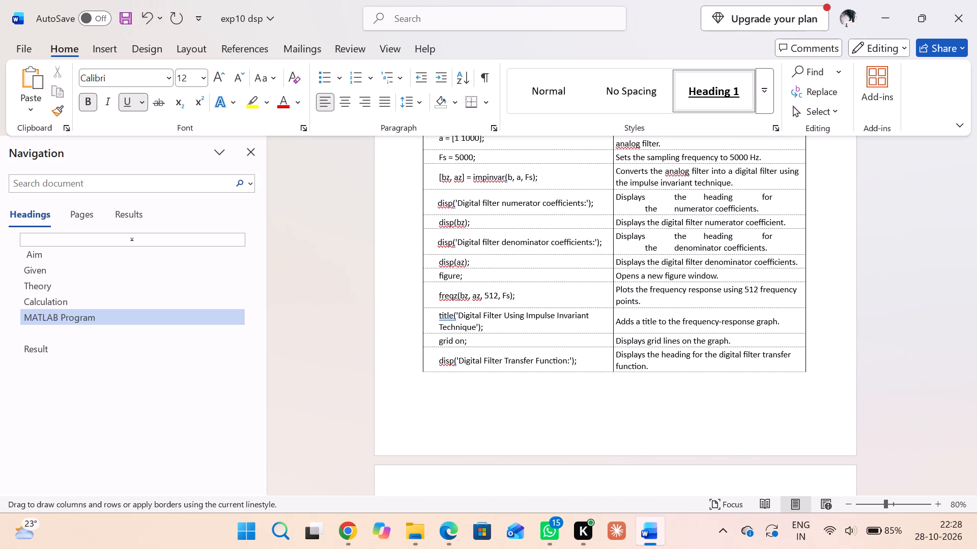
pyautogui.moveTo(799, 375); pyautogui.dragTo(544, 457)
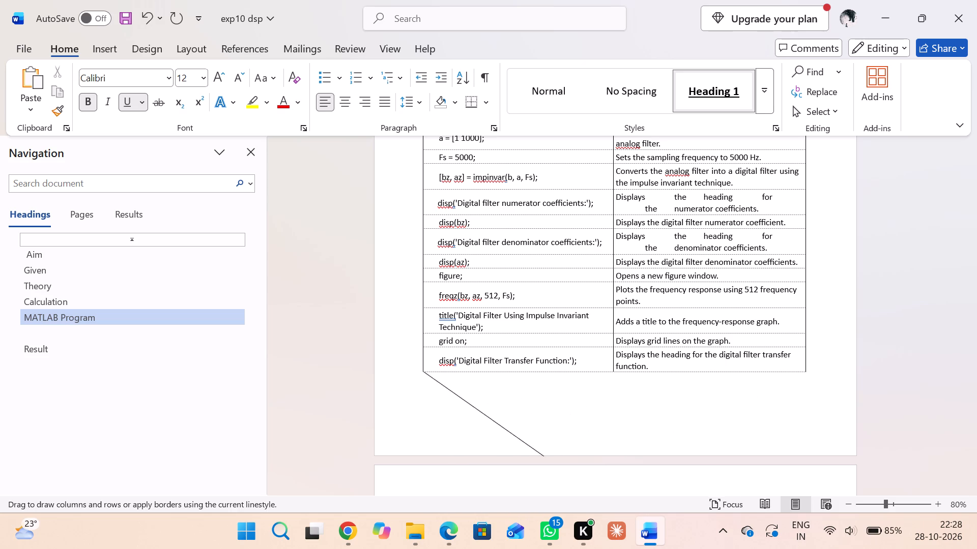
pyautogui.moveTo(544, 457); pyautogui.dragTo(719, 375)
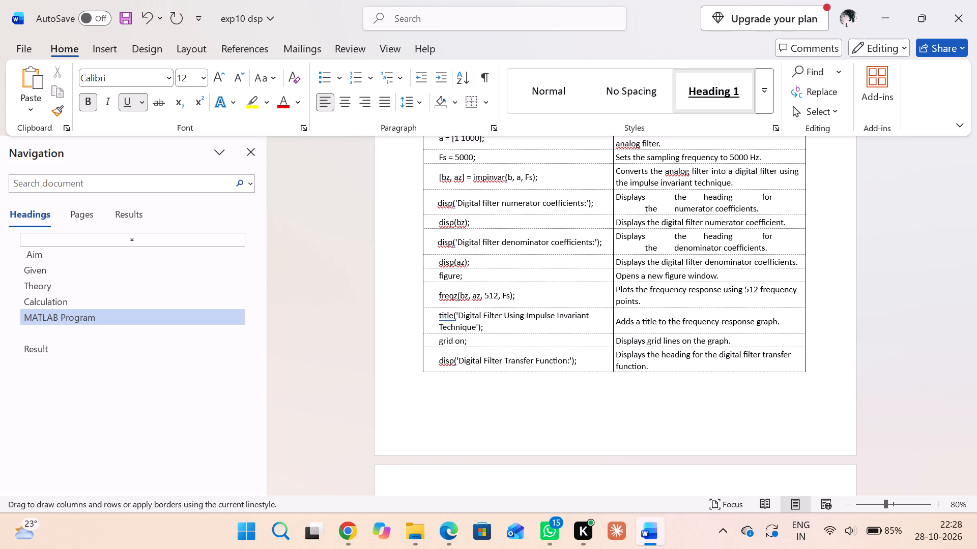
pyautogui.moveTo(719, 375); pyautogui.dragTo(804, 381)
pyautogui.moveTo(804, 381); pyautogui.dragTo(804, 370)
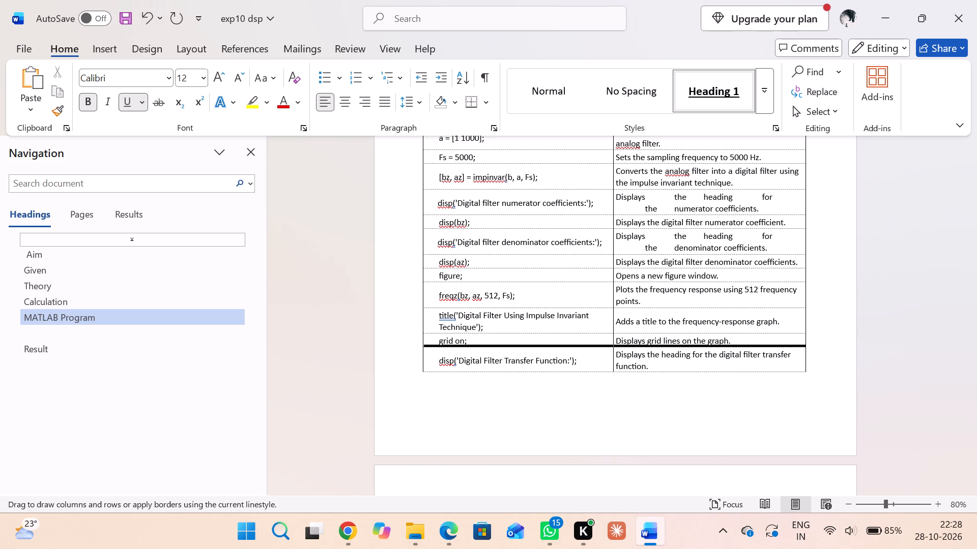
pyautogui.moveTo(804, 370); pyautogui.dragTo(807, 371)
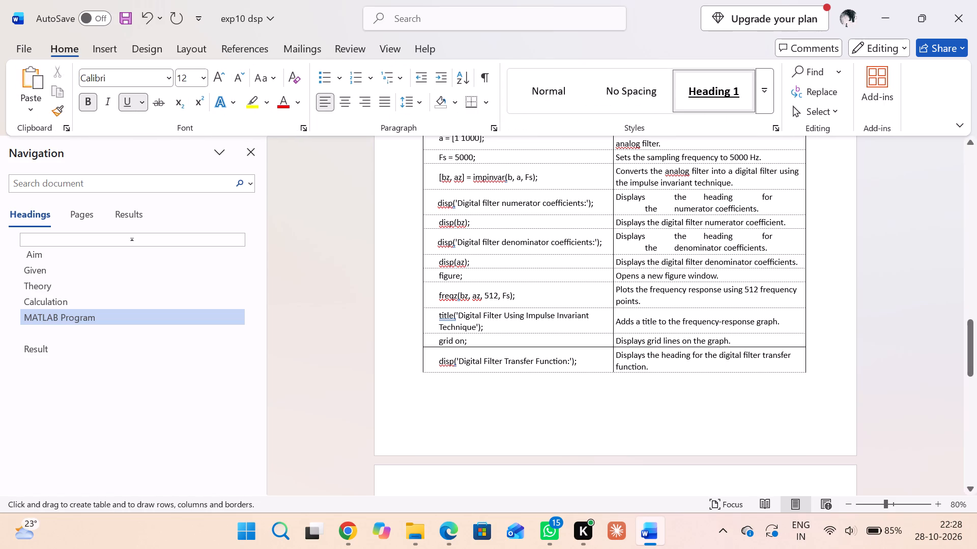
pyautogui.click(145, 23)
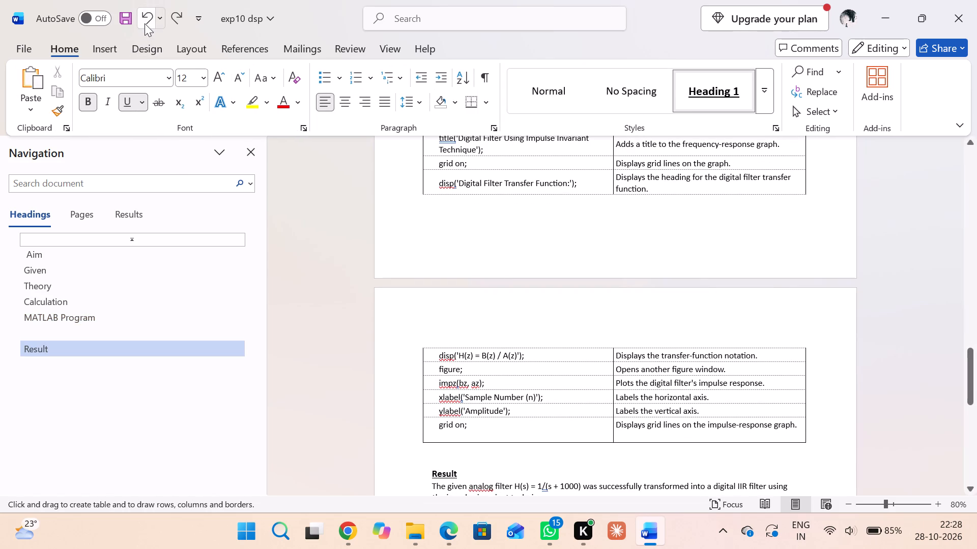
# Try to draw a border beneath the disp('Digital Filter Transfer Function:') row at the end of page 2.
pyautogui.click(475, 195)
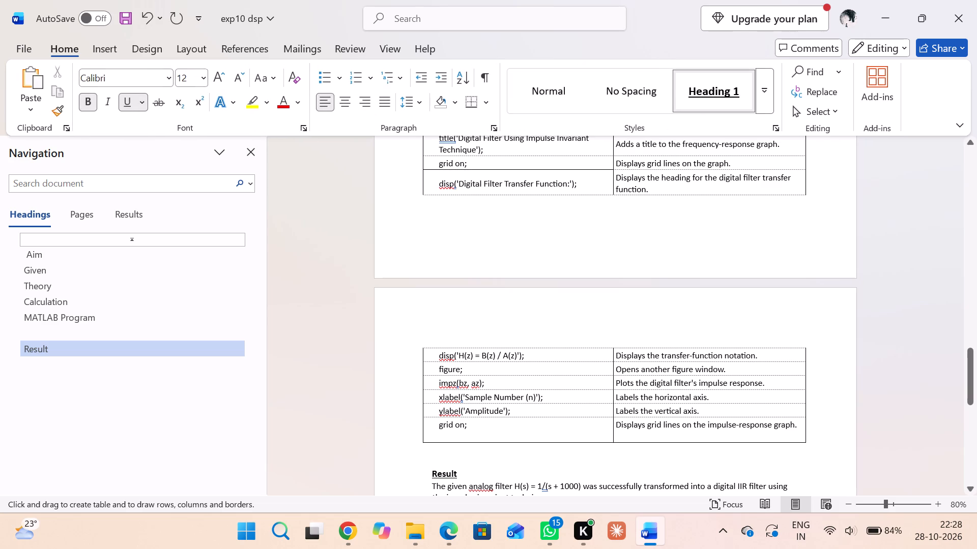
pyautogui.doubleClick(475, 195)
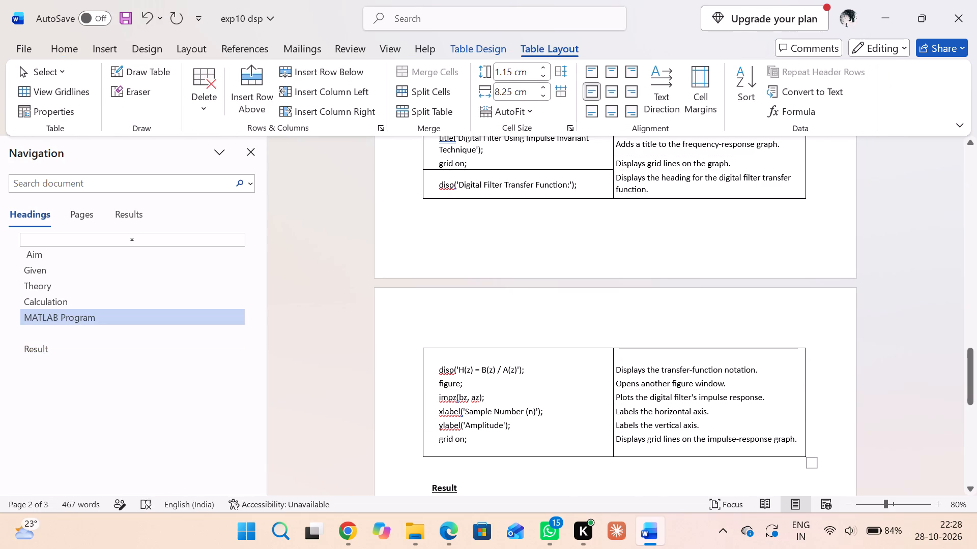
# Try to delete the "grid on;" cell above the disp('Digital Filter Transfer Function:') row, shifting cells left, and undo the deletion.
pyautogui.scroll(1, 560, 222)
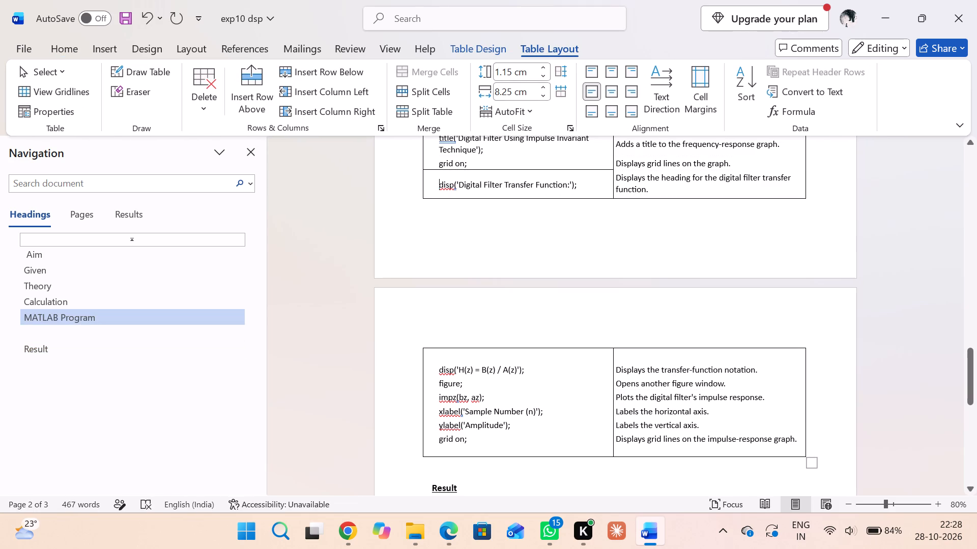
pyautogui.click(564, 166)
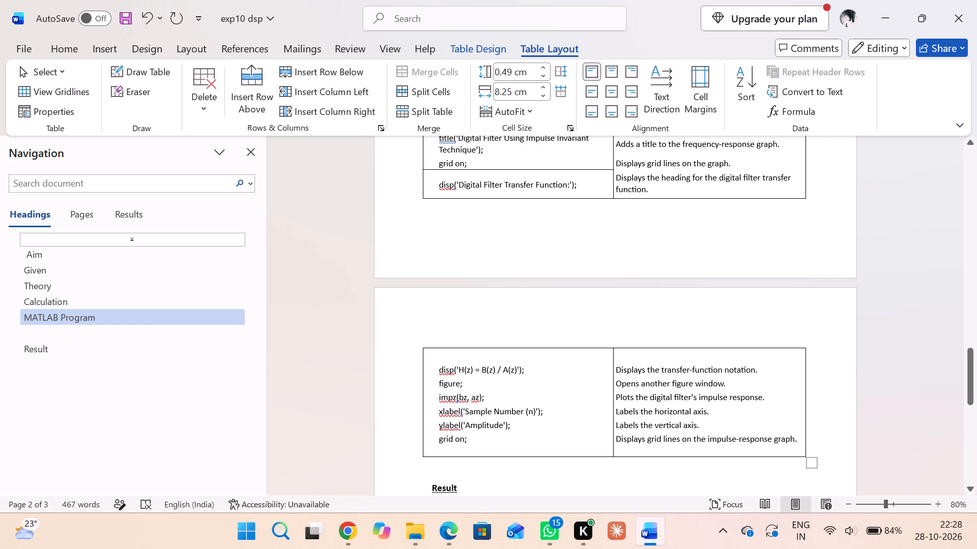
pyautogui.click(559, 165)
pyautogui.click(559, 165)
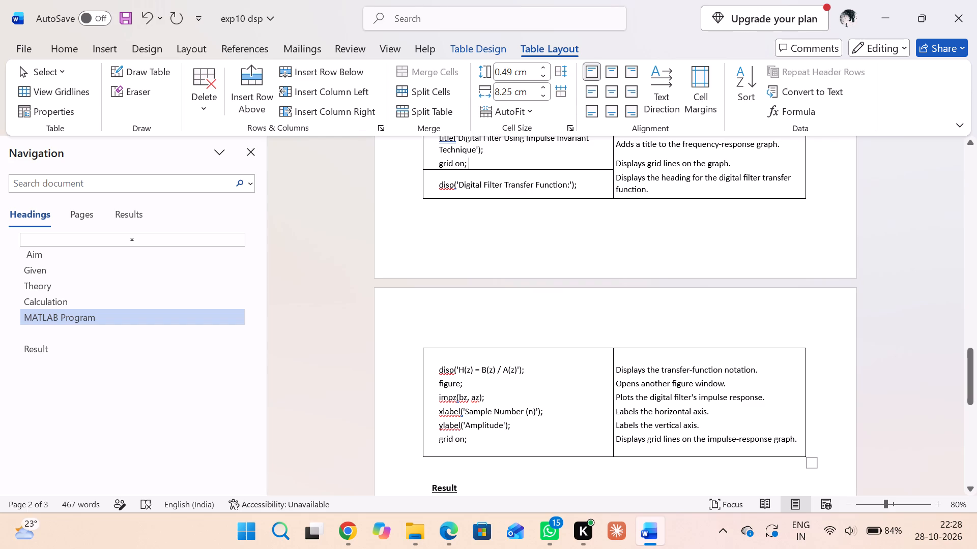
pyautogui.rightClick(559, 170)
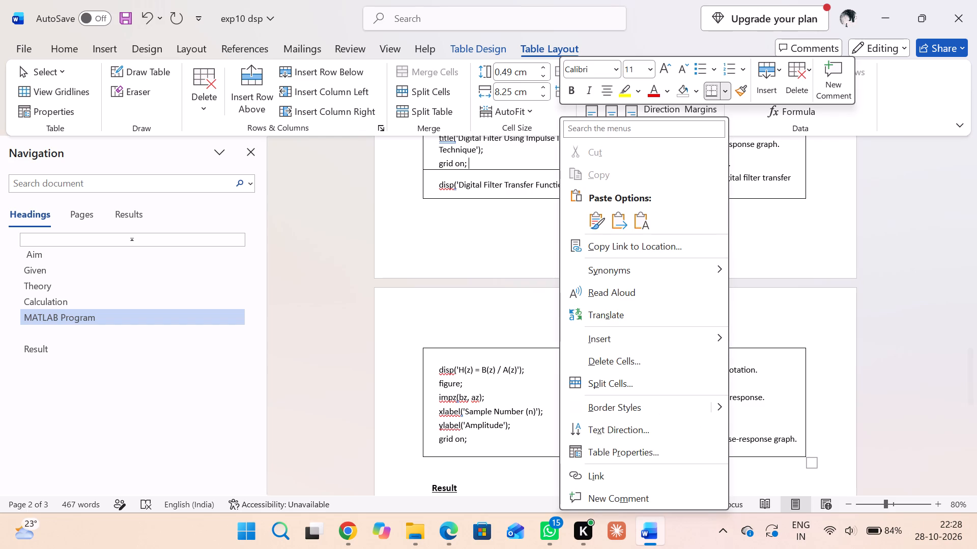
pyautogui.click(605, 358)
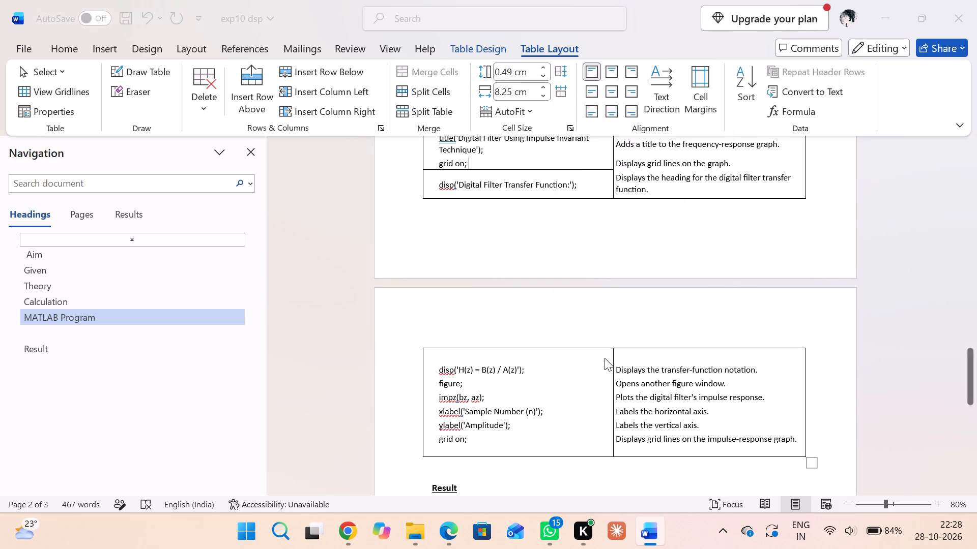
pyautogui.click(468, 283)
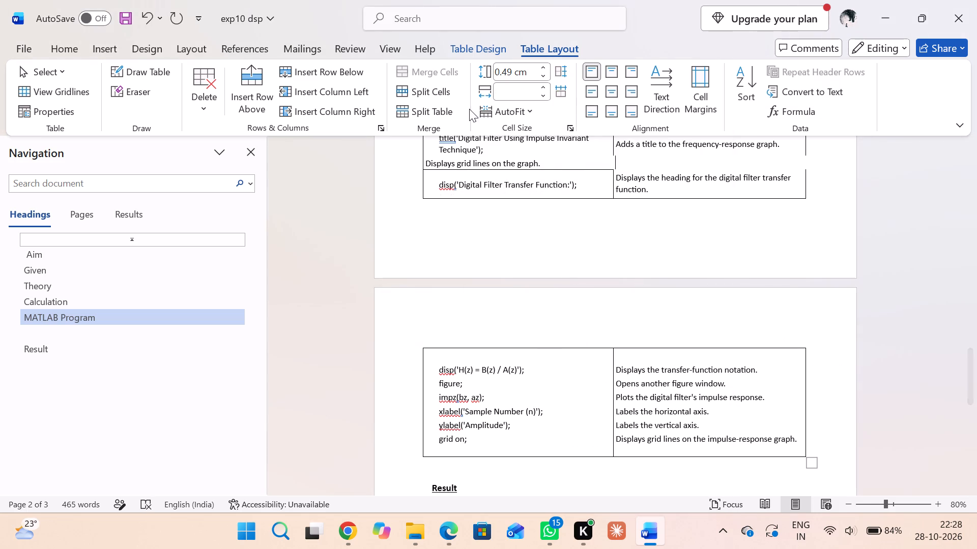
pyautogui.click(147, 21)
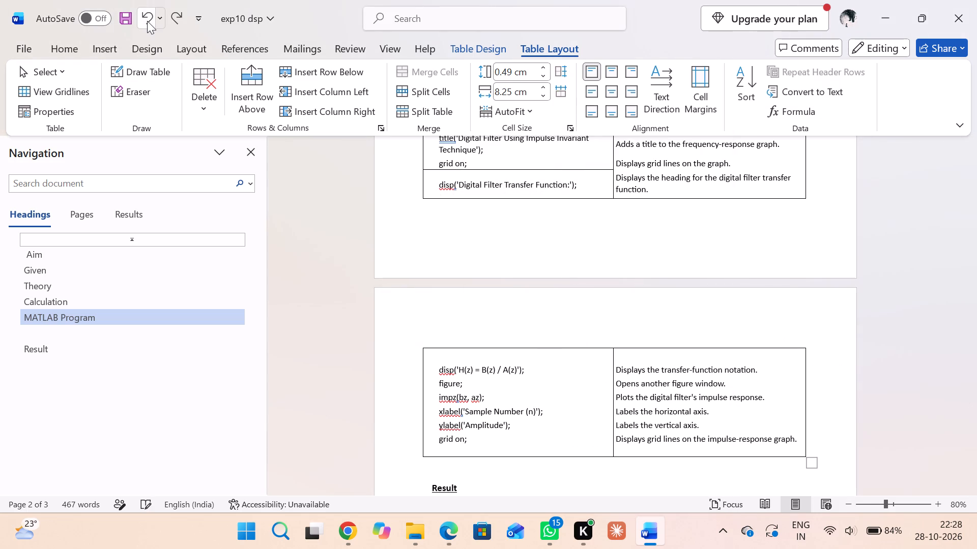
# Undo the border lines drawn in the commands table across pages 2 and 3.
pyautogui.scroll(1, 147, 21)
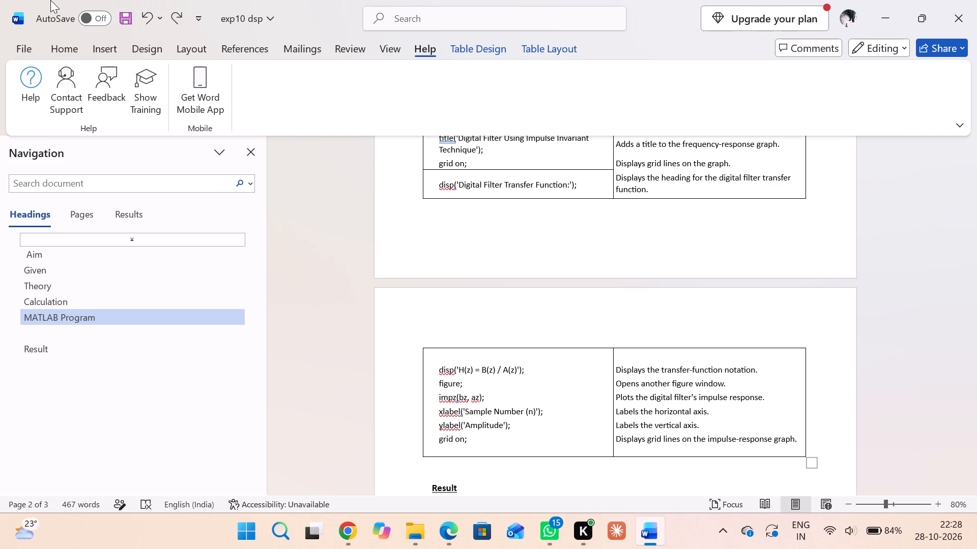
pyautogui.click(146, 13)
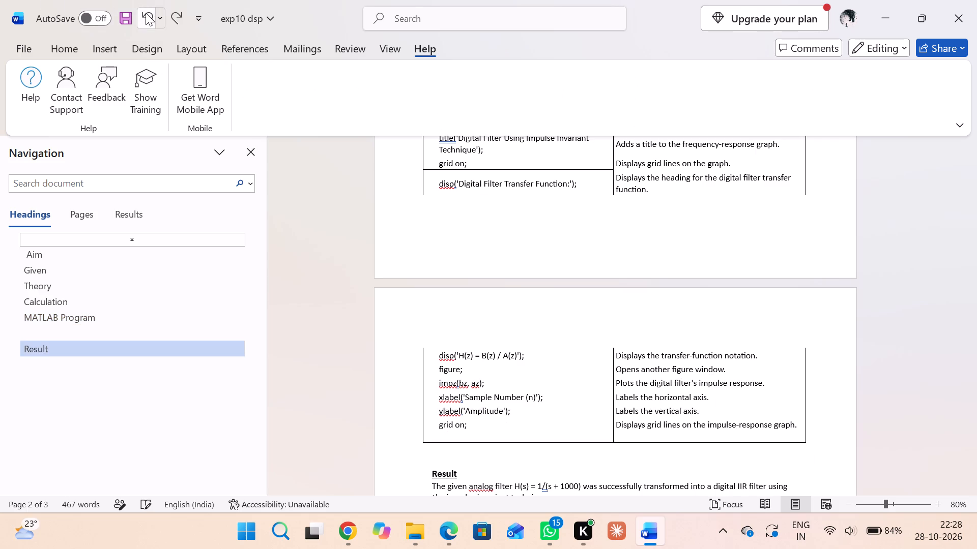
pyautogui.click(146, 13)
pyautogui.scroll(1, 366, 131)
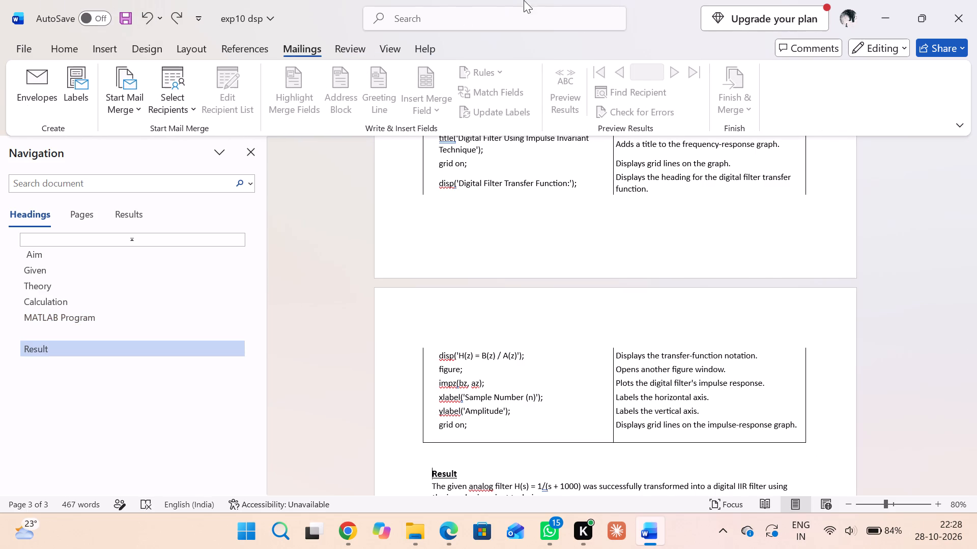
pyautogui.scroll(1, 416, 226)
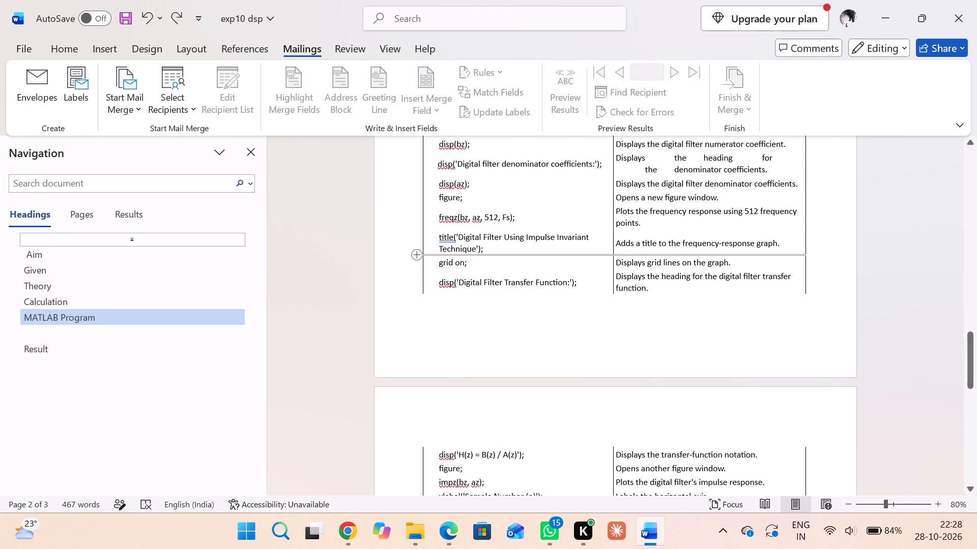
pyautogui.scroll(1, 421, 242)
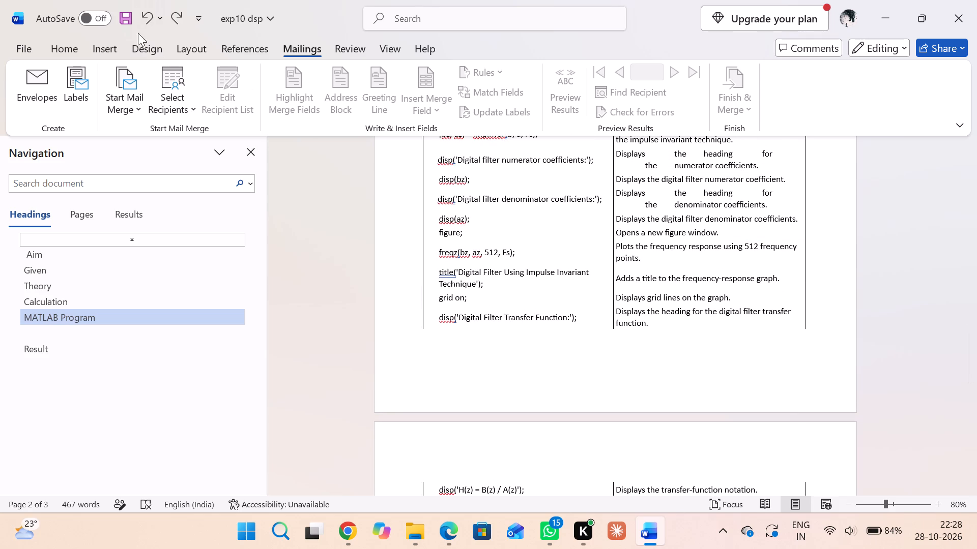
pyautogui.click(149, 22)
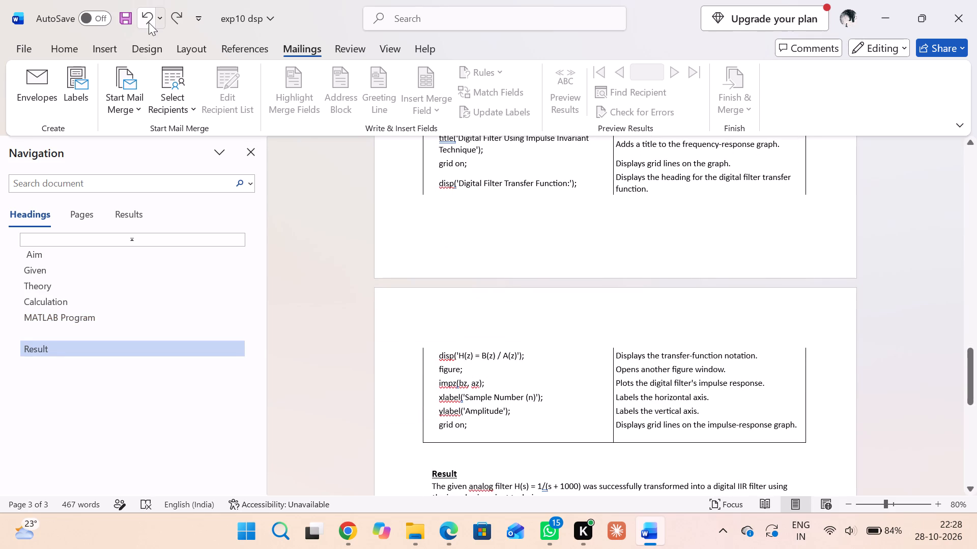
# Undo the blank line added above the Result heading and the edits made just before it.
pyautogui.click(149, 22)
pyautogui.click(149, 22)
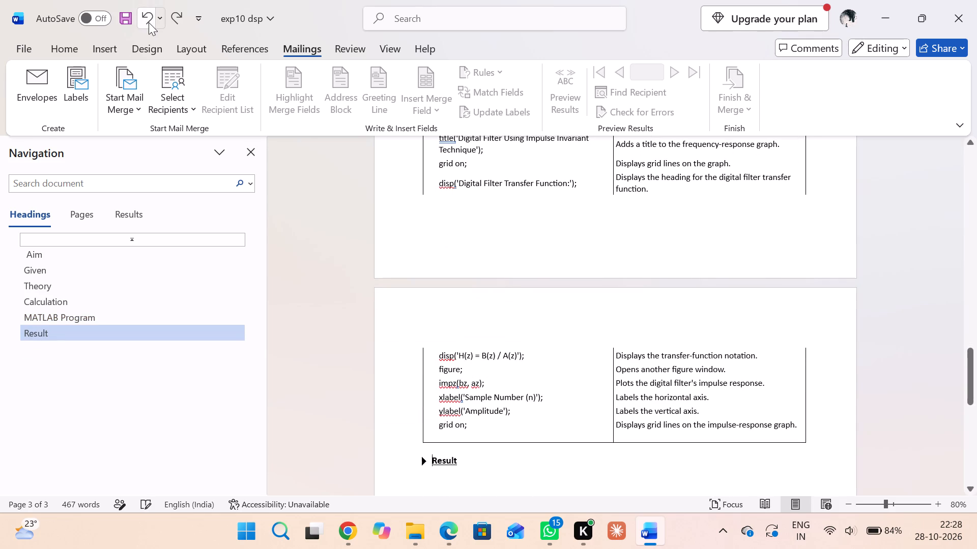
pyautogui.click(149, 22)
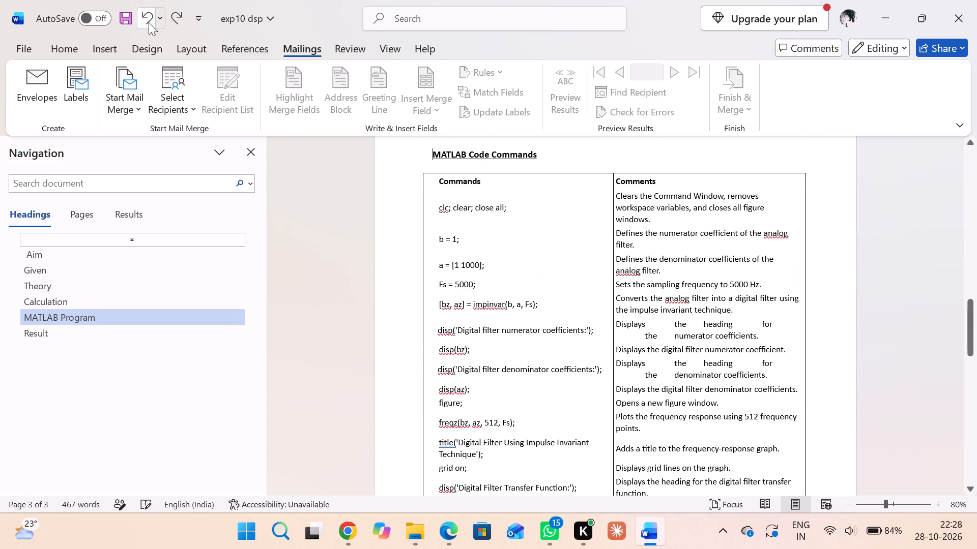
# Insert a blank line before the Result heading to separate it from the commands table on page 3.
pyautogui.scroll(-1, 149, 22)
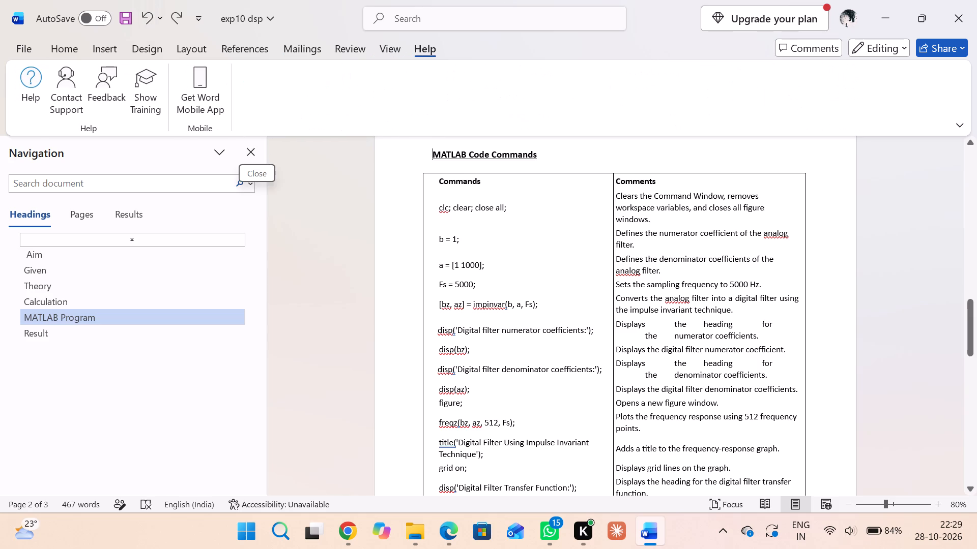
pyautogui.scroll(-1, 318, 224)
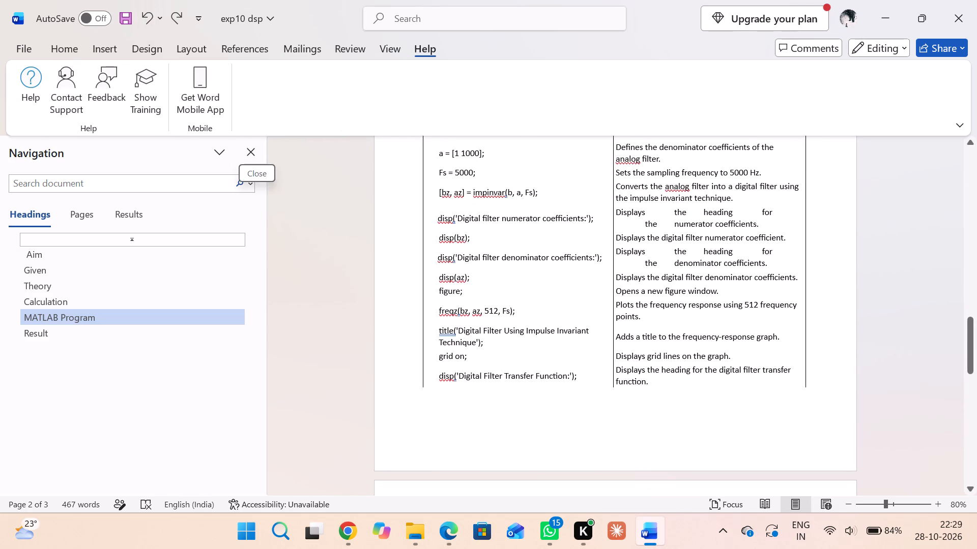
pyautogui.scroll(-1, 501, 436)
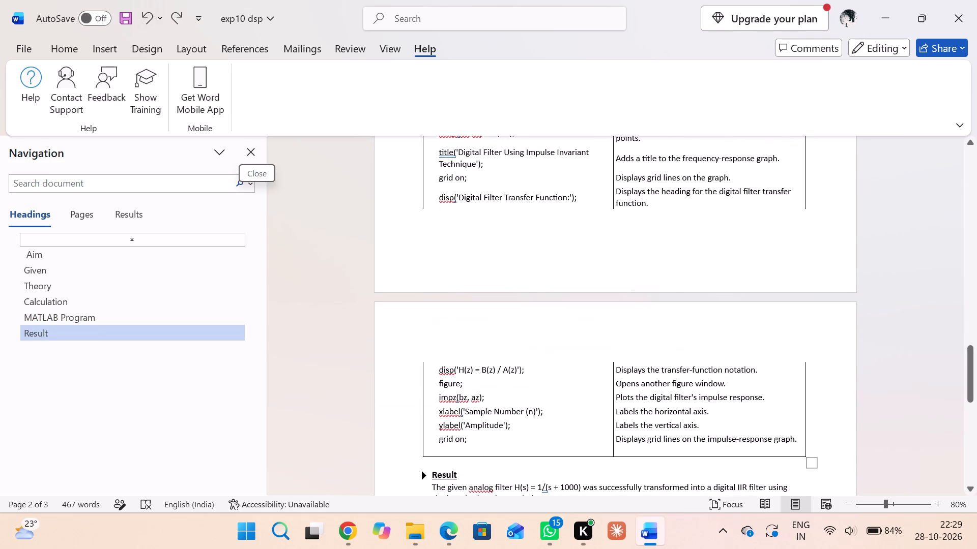
pyautogui.click(431, 474)
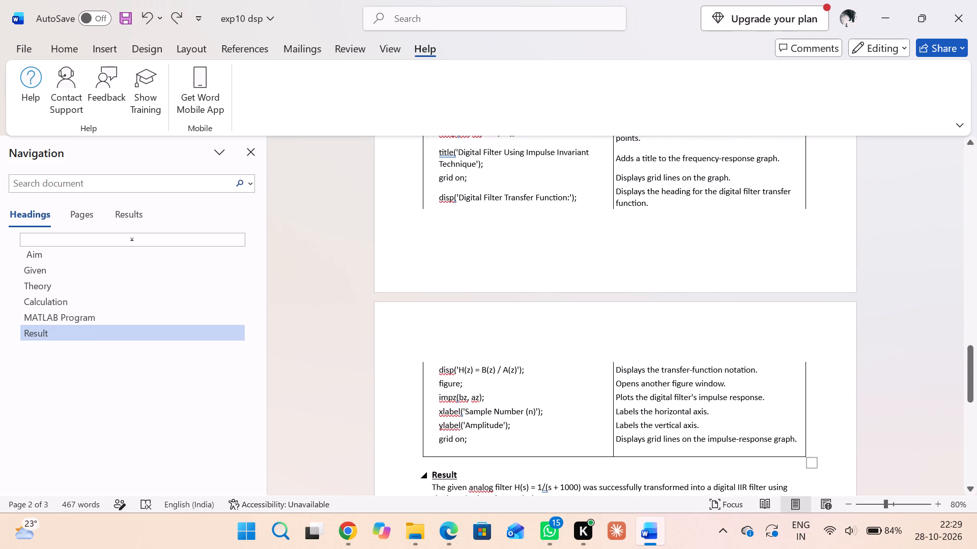
pyautogui.press('Return')
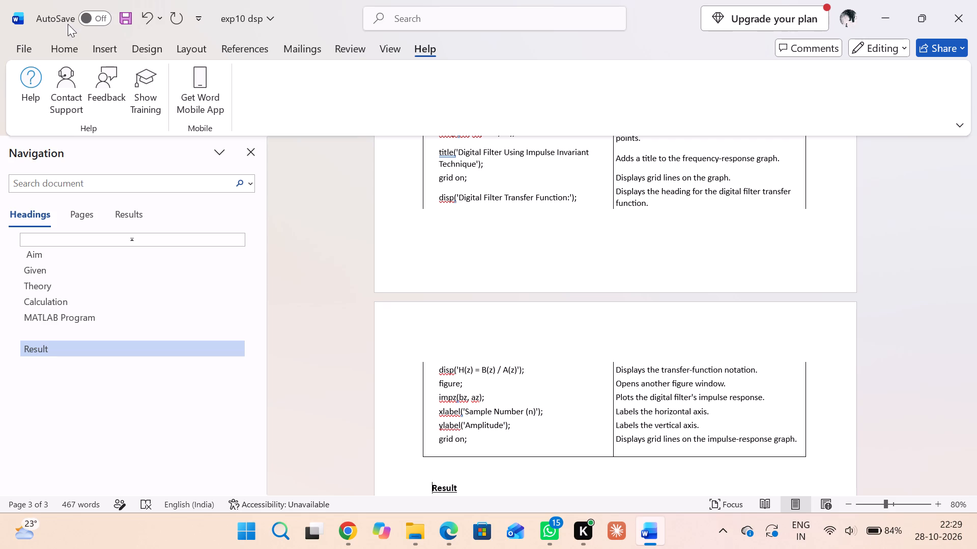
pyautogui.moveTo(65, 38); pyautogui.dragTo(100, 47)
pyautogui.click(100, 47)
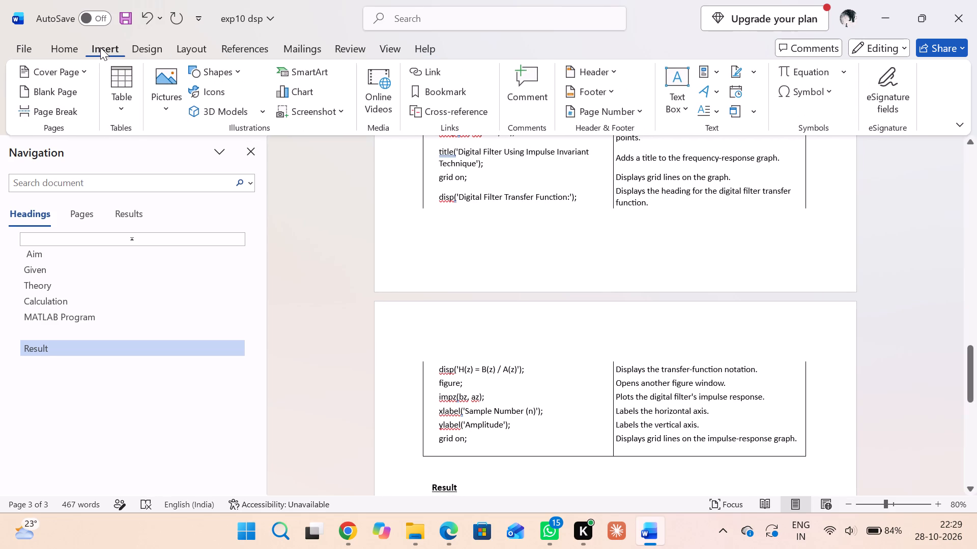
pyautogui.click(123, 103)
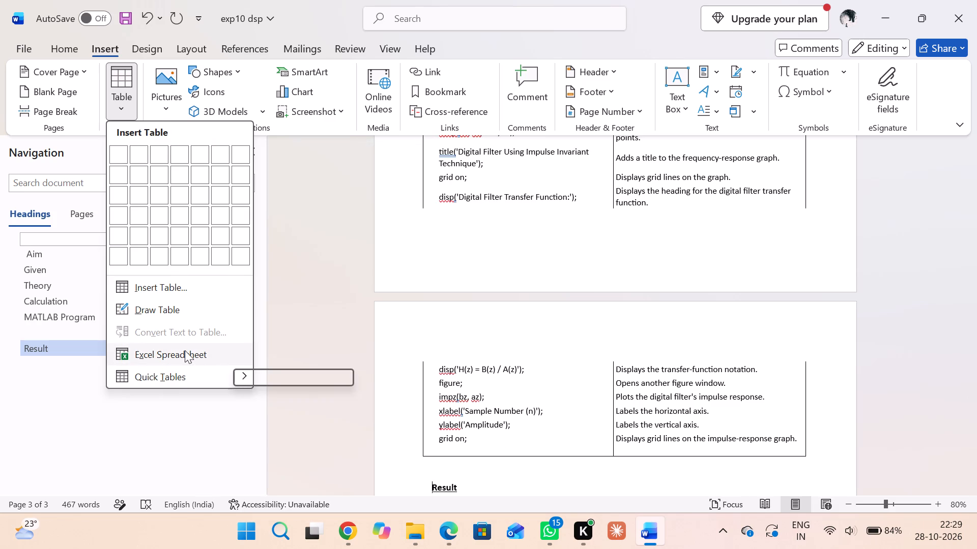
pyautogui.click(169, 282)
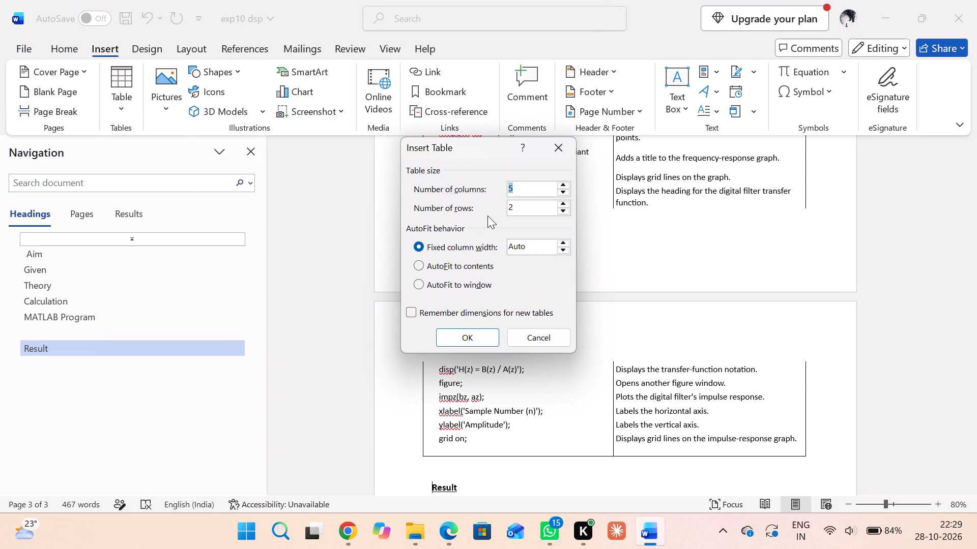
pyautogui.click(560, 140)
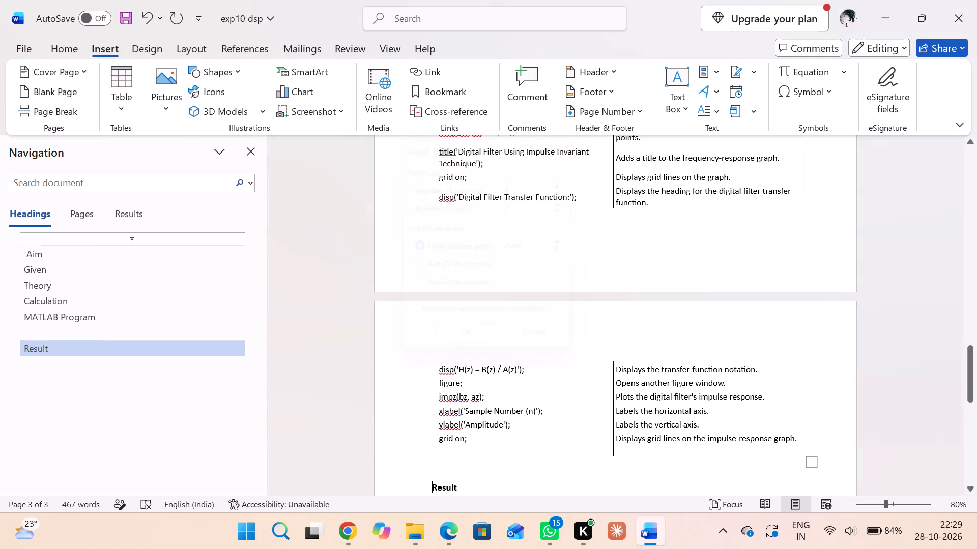
# Draw a top border with Draw Table across both columns of the commands table's page 3 part, above the disp('H(z) = B(z) / A(z)'); row.
pyautogui.click(123, 108)
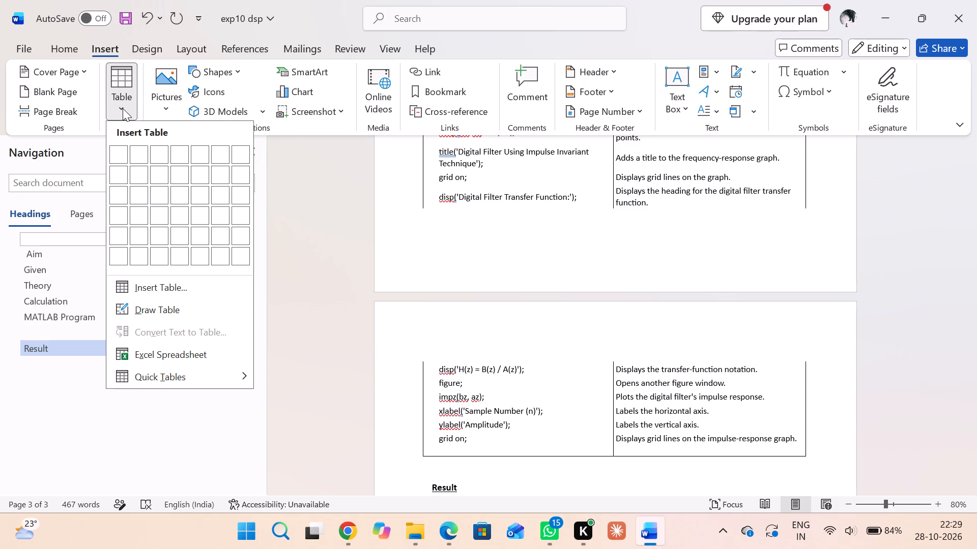
pyautogui.click(157, 311)
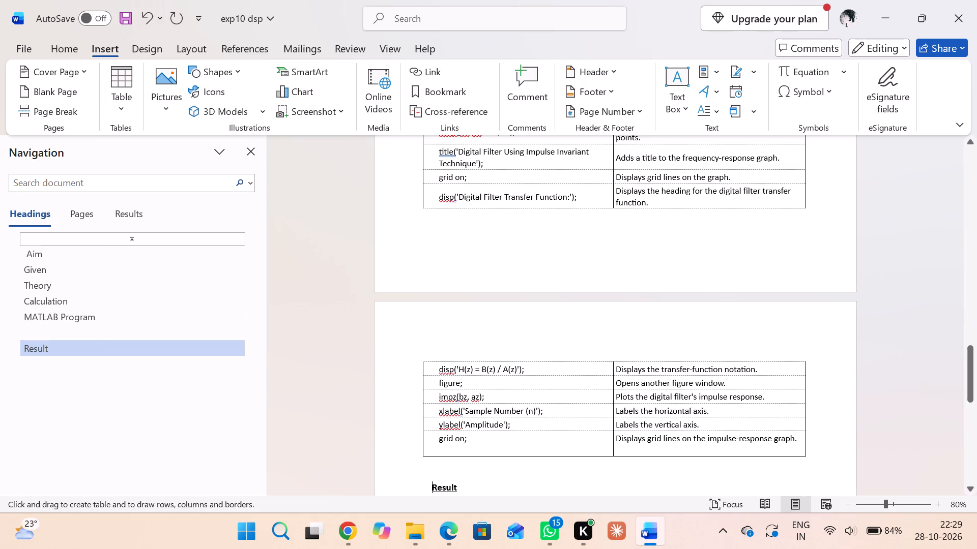
pyautogui.click(423, 362)
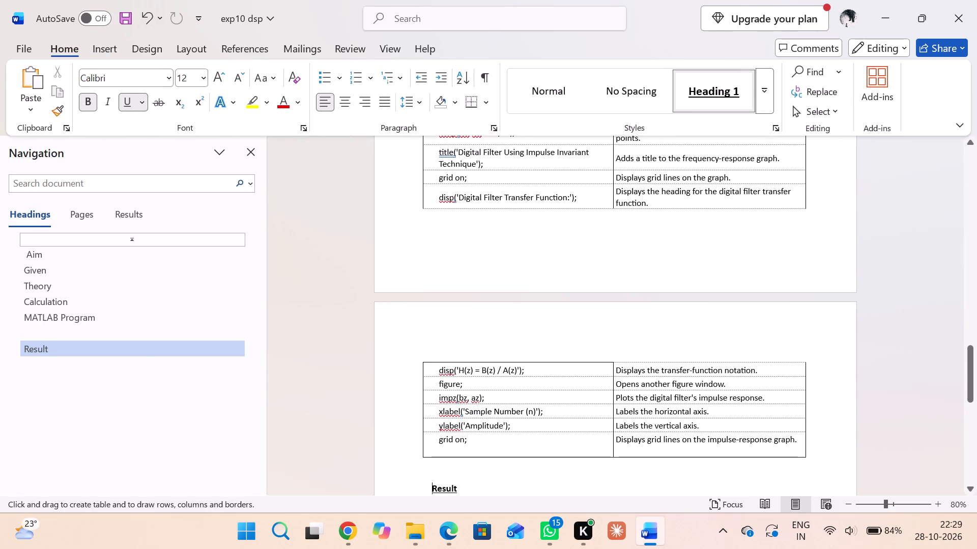
pyautogui.click(656, 362)
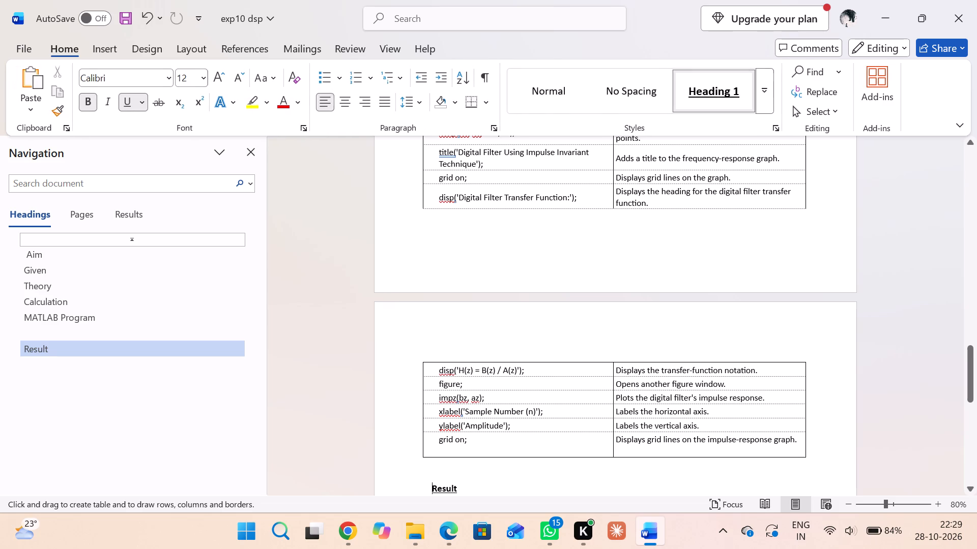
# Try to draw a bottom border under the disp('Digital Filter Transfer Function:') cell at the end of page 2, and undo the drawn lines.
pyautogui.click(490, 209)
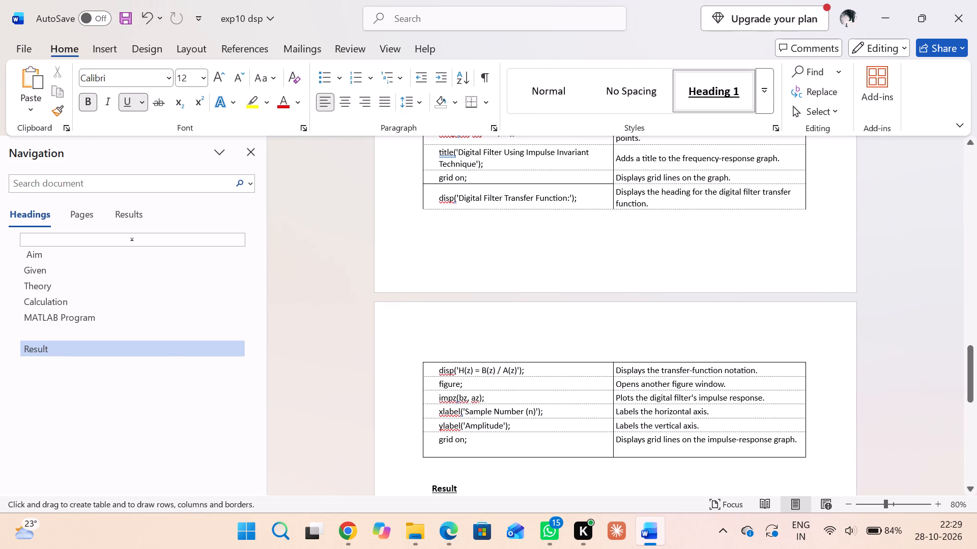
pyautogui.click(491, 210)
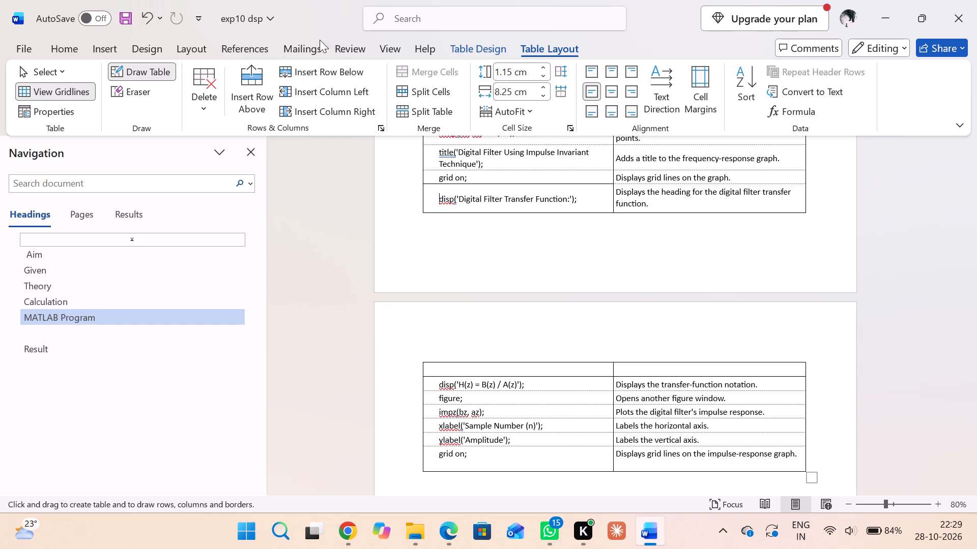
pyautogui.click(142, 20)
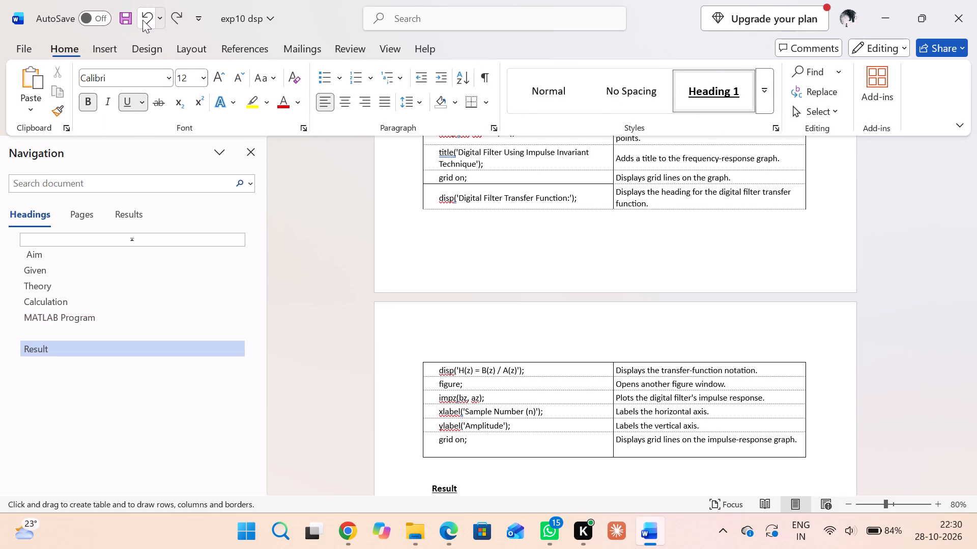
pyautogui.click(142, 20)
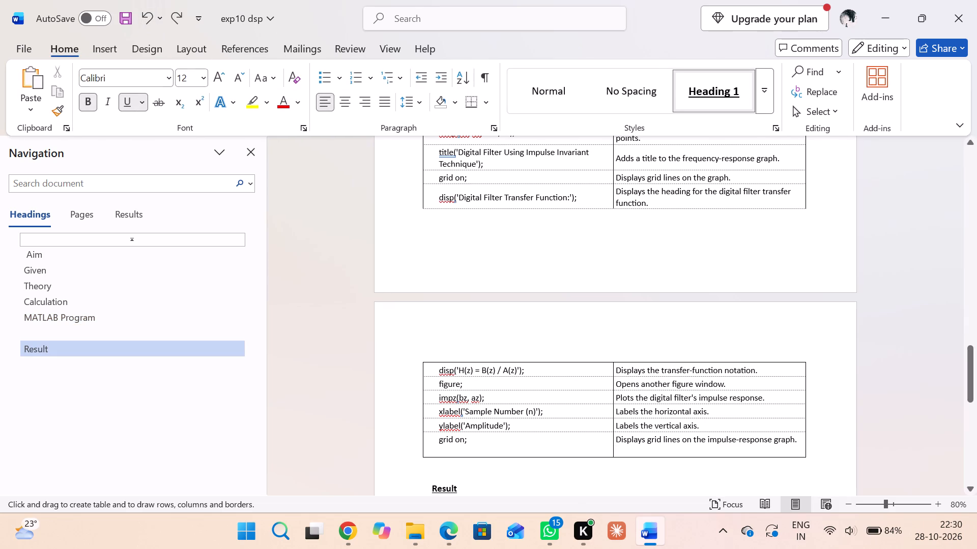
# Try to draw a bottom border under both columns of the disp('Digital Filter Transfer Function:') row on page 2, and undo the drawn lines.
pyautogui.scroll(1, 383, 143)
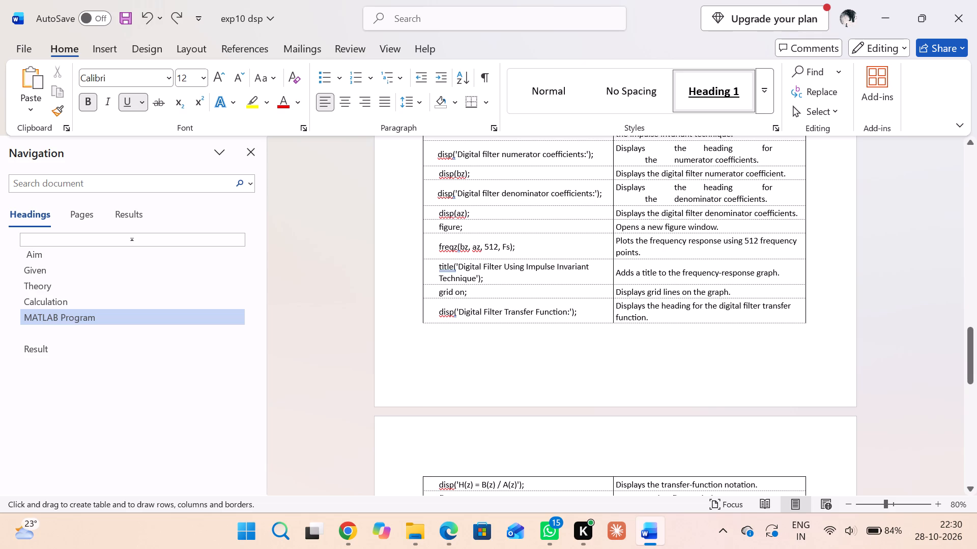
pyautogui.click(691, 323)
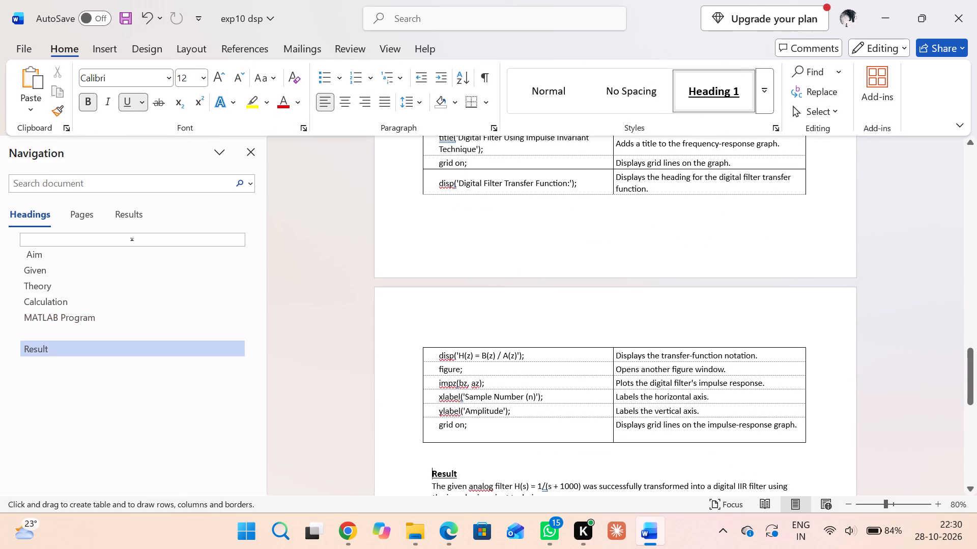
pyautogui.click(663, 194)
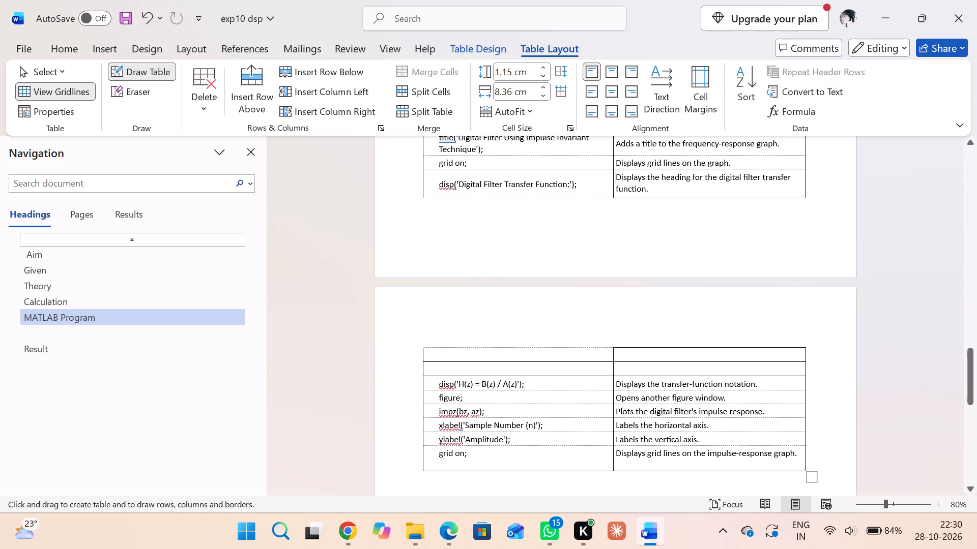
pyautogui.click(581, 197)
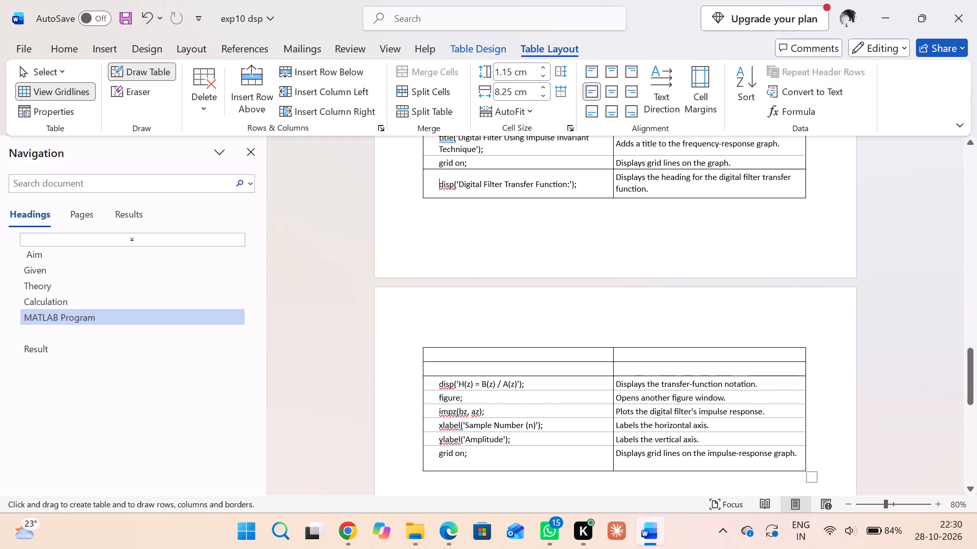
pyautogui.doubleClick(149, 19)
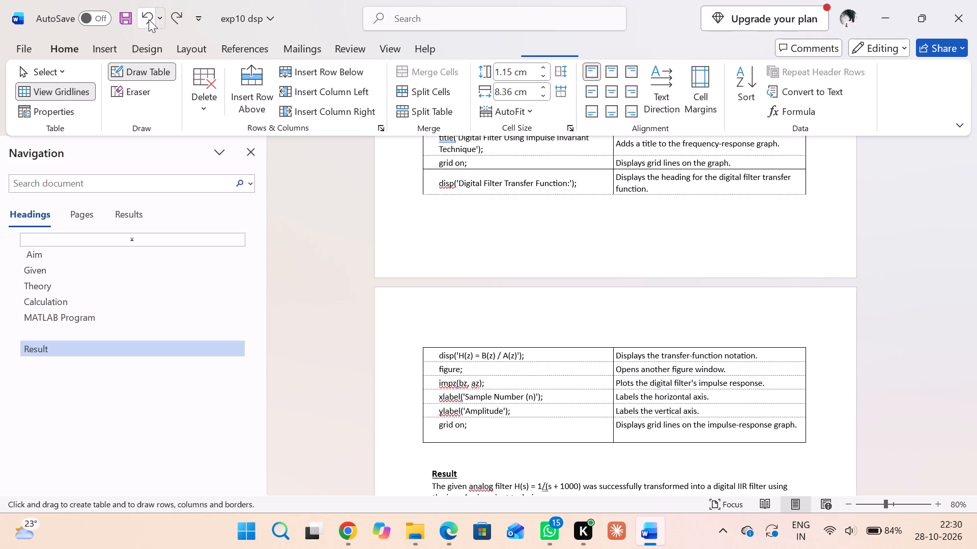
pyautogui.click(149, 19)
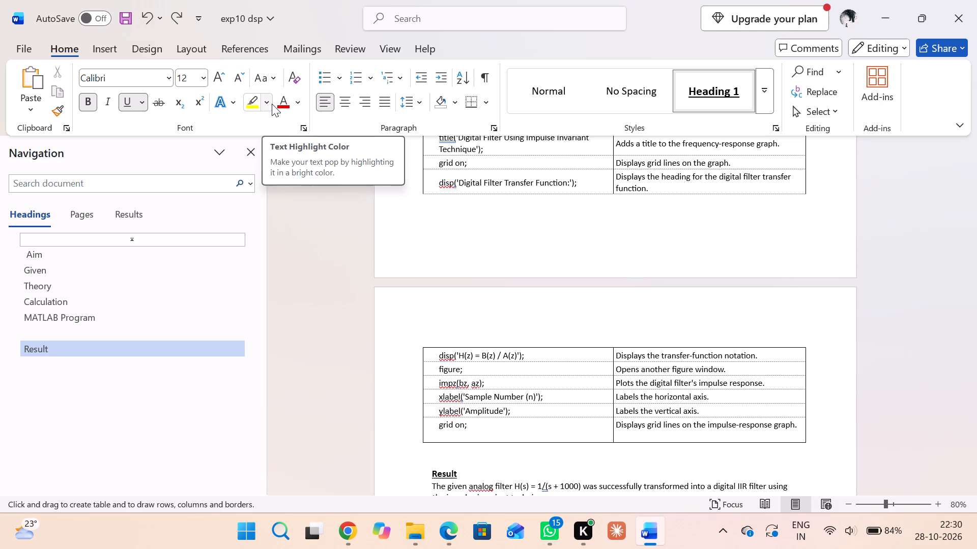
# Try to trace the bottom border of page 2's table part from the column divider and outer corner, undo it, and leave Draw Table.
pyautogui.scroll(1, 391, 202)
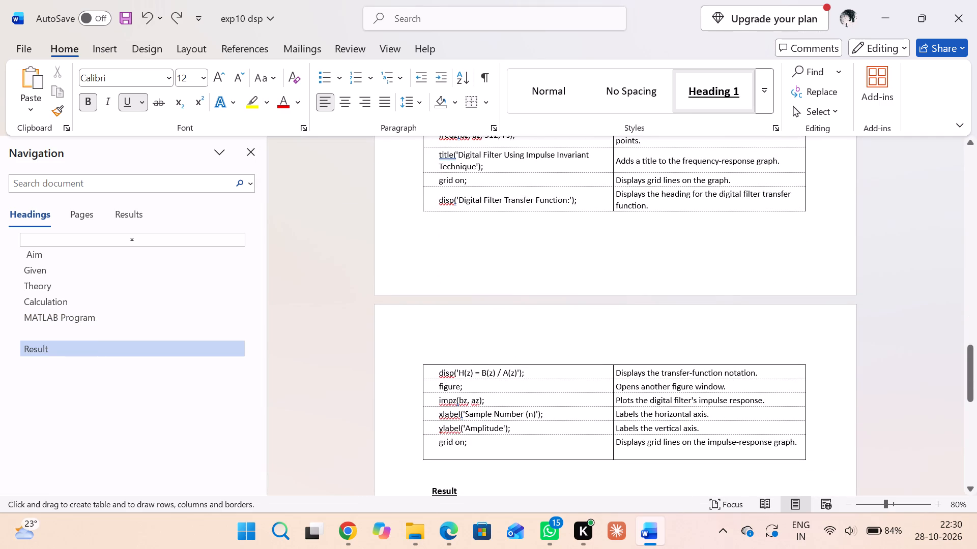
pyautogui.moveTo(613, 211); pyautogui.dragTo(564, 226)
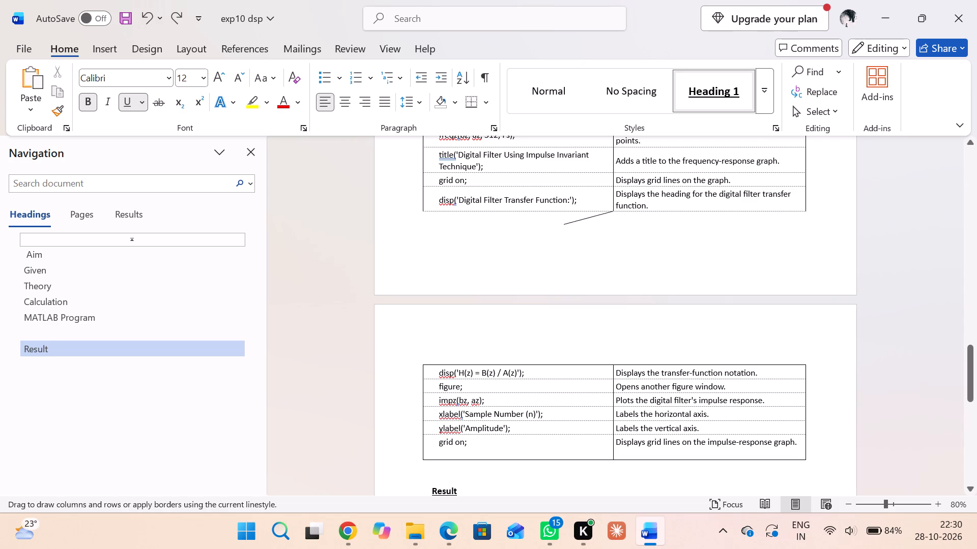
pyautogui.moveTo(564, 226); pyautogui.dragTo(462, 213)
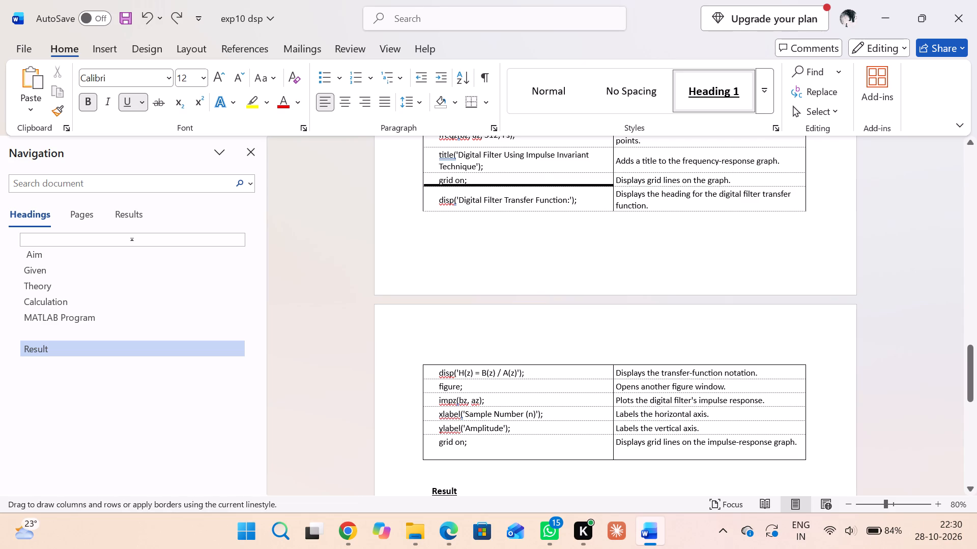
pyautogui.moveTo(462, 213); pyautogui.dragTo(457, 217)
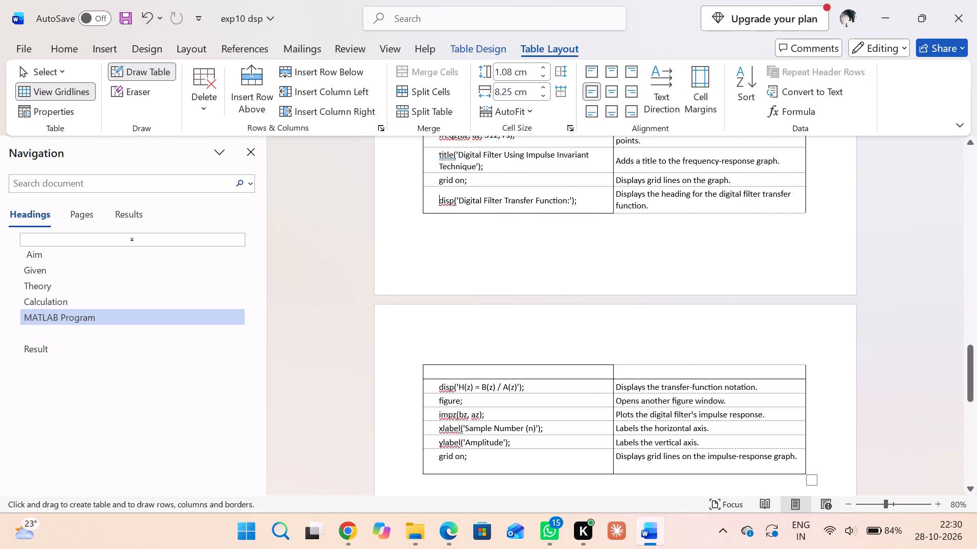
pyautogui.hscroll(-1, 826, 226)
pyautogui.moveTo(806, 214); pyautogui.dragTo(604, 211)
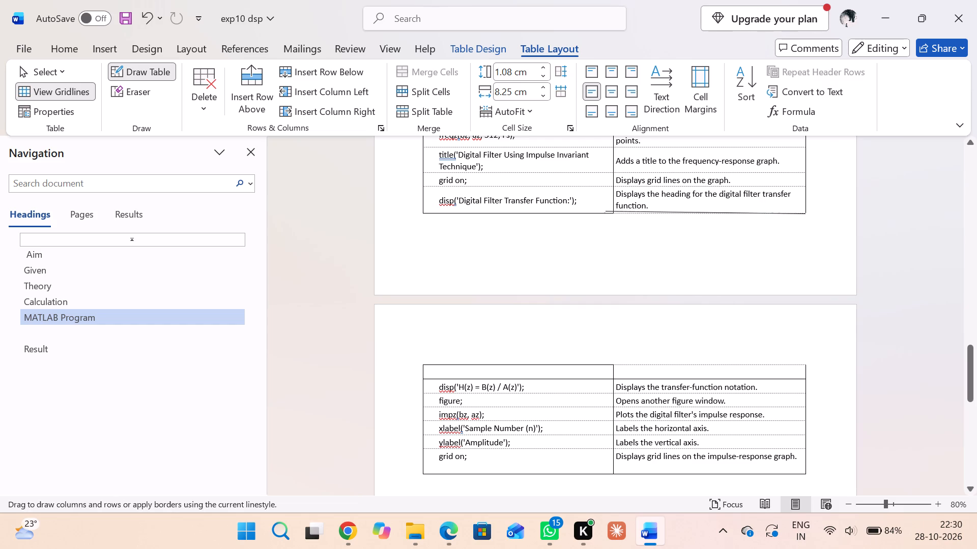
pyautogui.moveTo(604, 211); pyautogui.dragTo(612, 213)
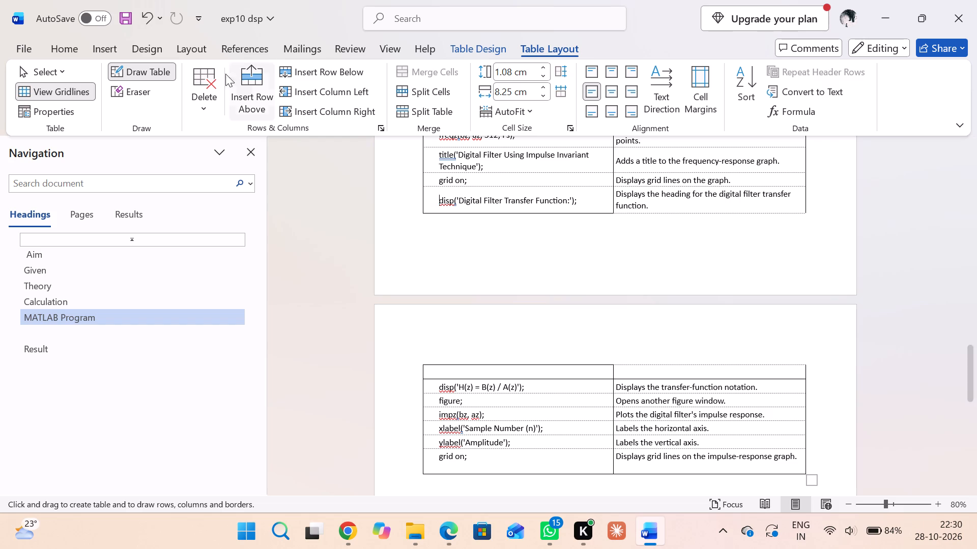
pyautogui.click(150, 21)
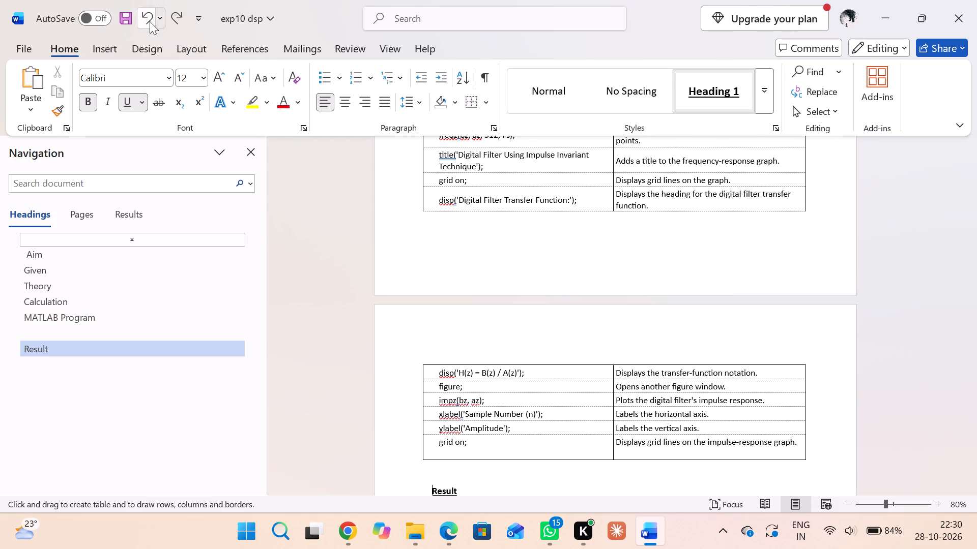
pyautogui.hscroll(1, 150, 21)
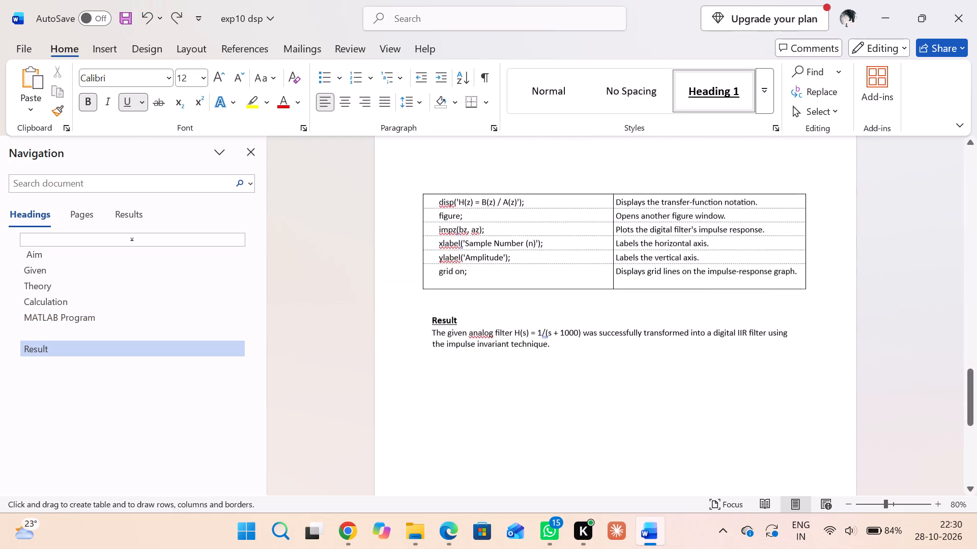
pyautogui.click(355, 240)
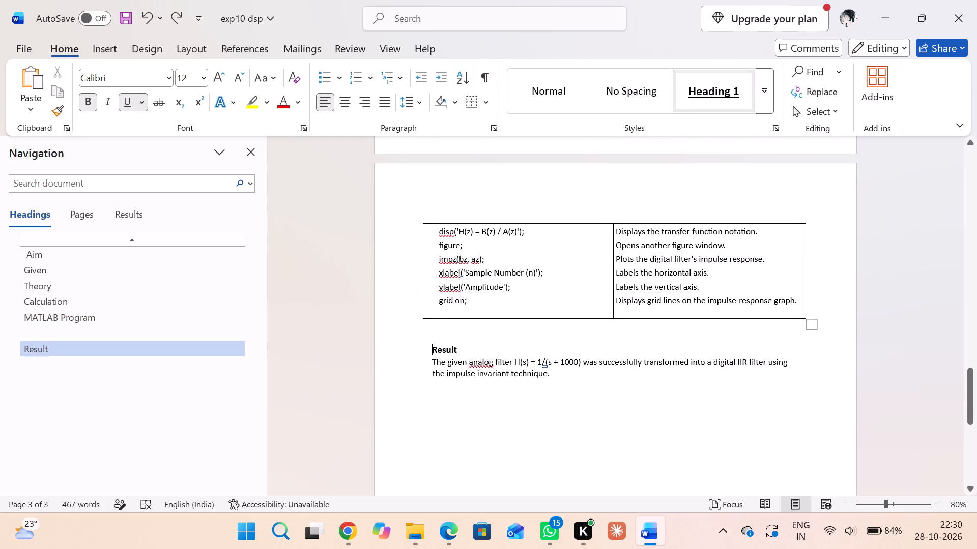
# Review the document from the Result section back through the commands table to the Command Window output on page 2.
pyautogui.scroll(1, 515, 284)
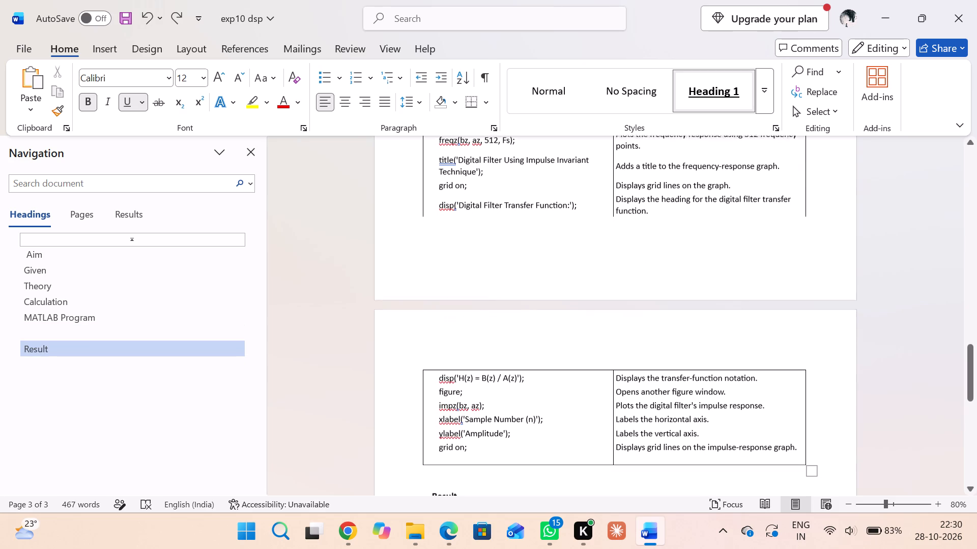
pyautogui.scroll(1, 515, 284)
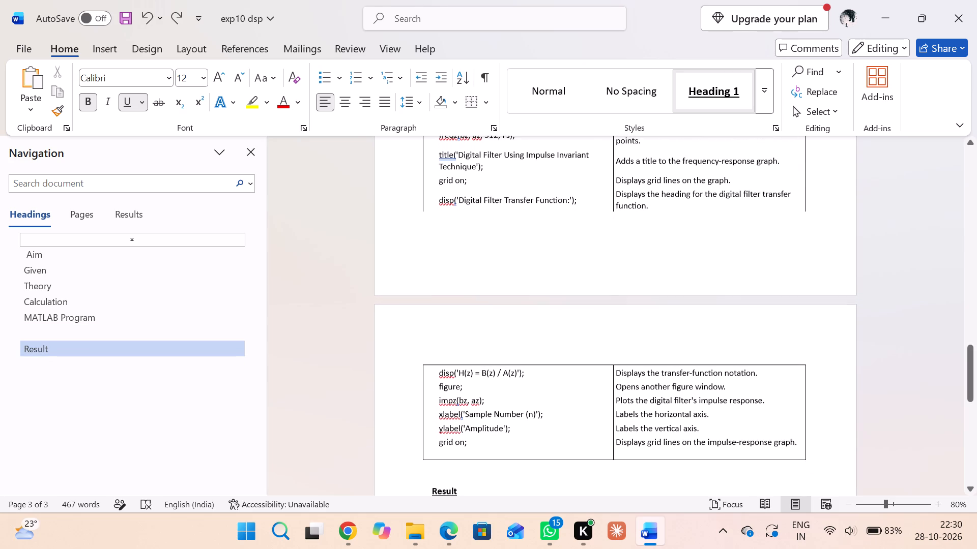
pyautogui.scroll(2, 515, 284)
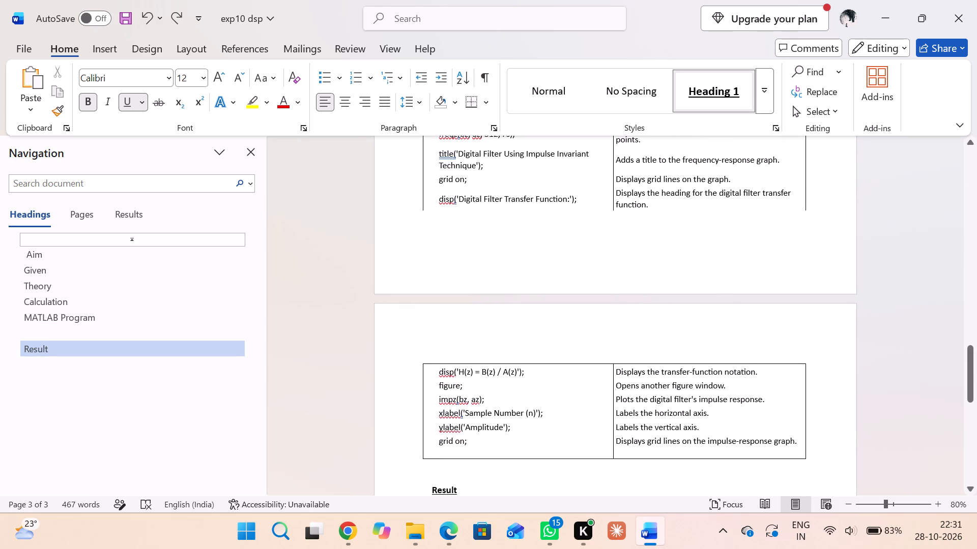
pyautogui.scroll(2, 515, 284)
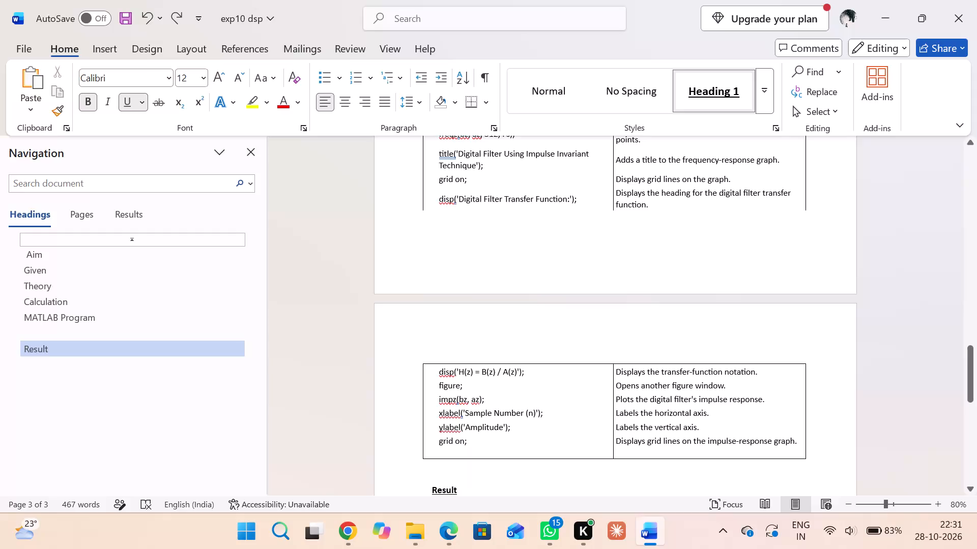
pyautogui.scroll(3, 515, 284)
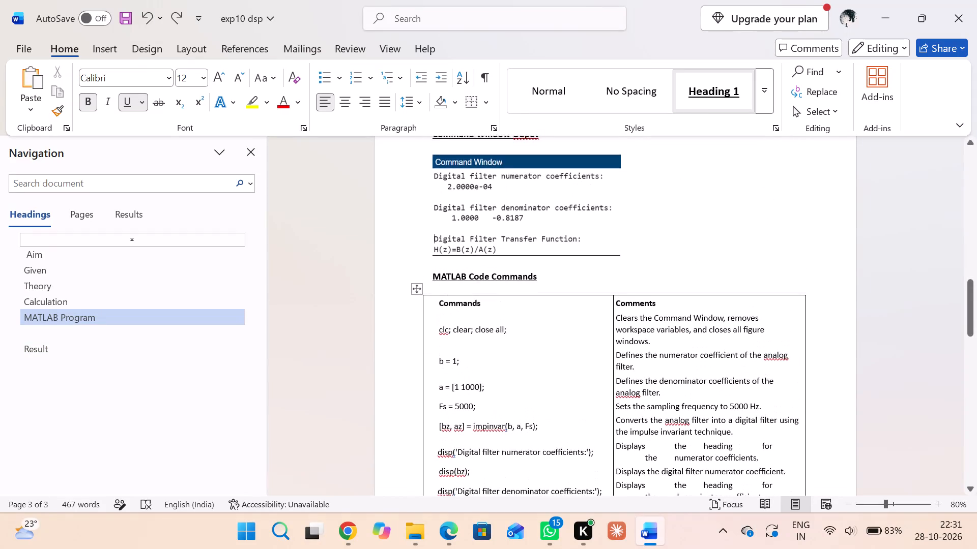
pyautogui.scroll(1, 515, 284)
pyautogui.scroll(1, 432, 236)
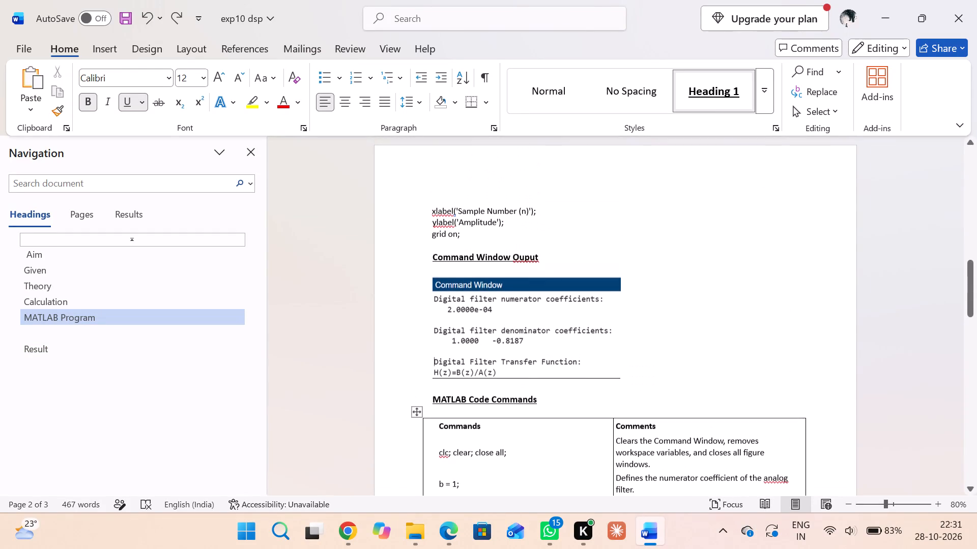
pyautogui.scroll(4, 432, 236)
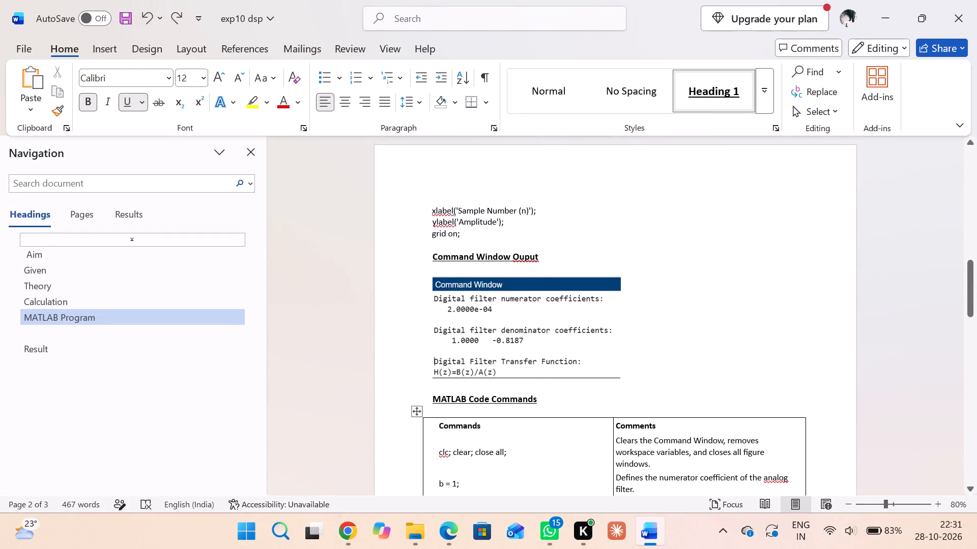
pyautogui.scroll(1, 432, 236)
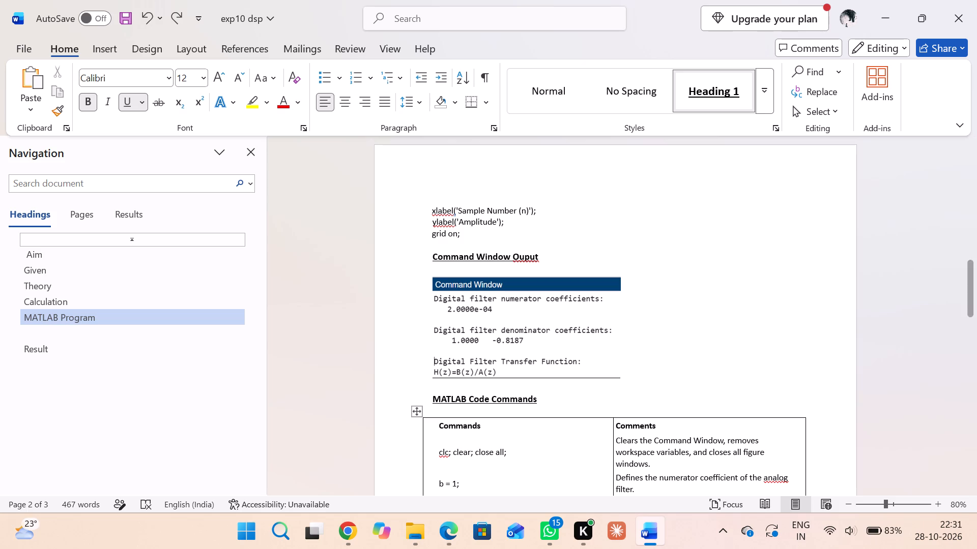
pyautogui.scroll(1, 432, 236)
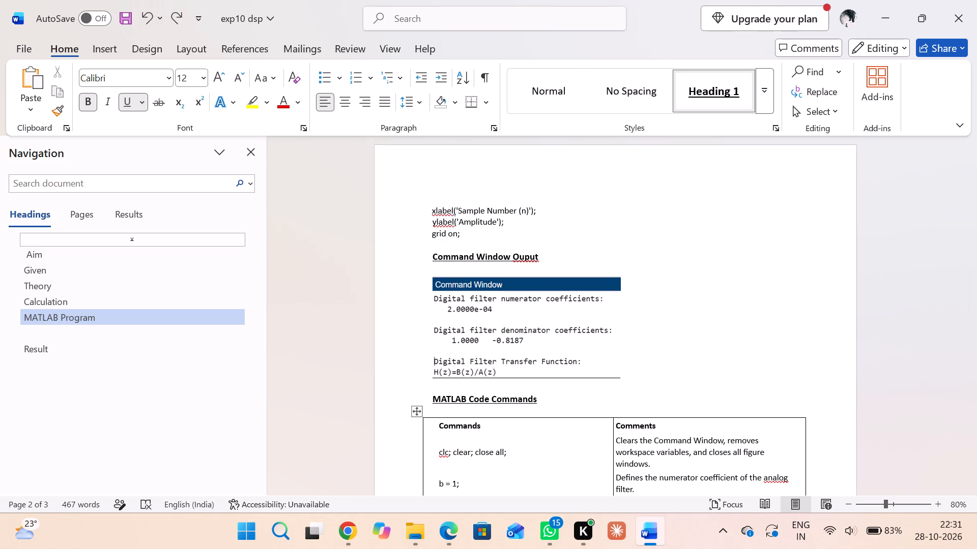
pyautogui.scroll(3, 432, 236)
# Save the document to the Desktop as a Word document named exp10 dspp10, and minimise its window.
pyautogui.click(28, 47)
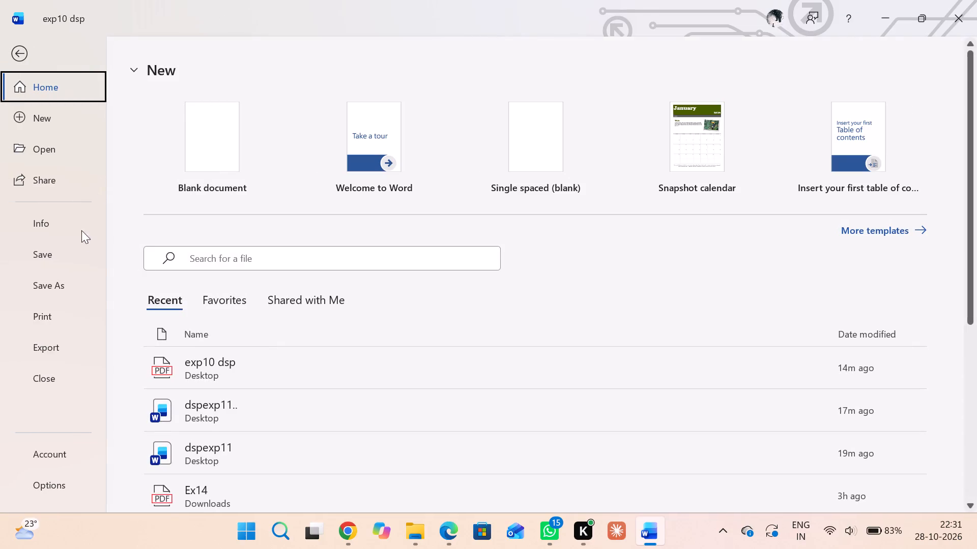
pyautogui.click(66, 283)
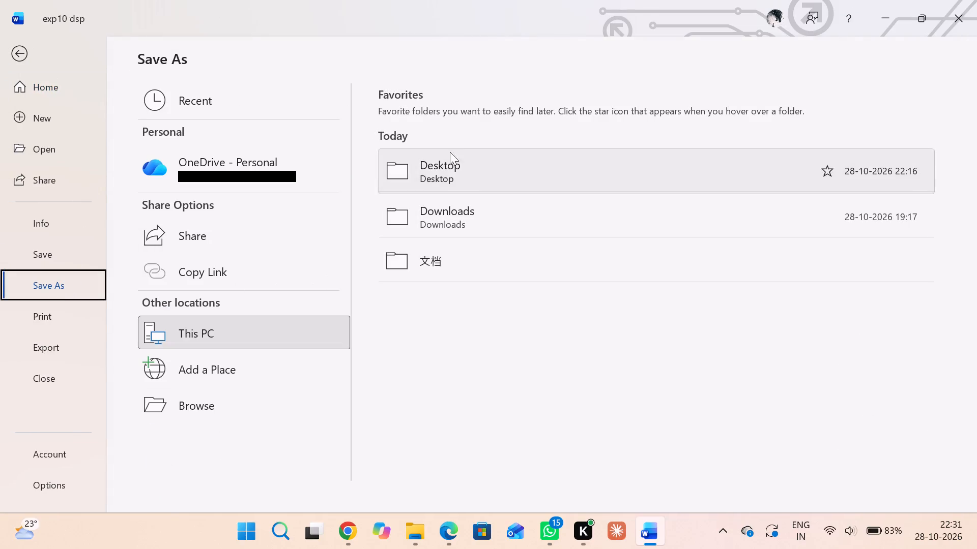
pyautogui.click(452, 181)
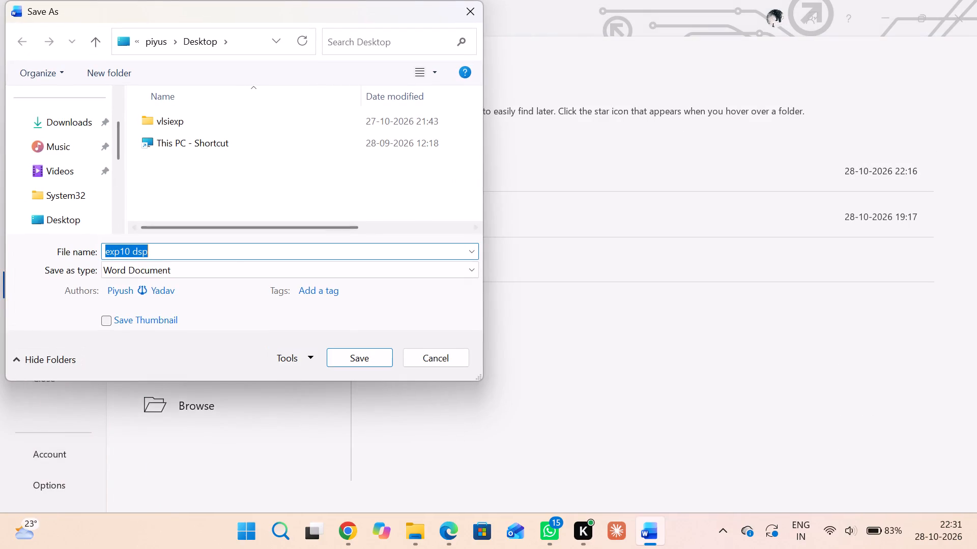
pyautogui.click(171, 251)
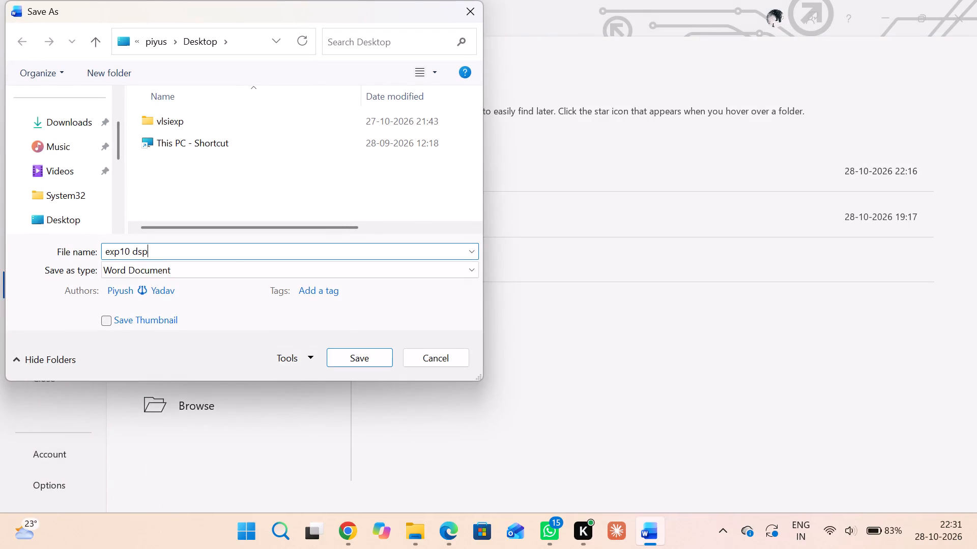
pyautogui.press('p')
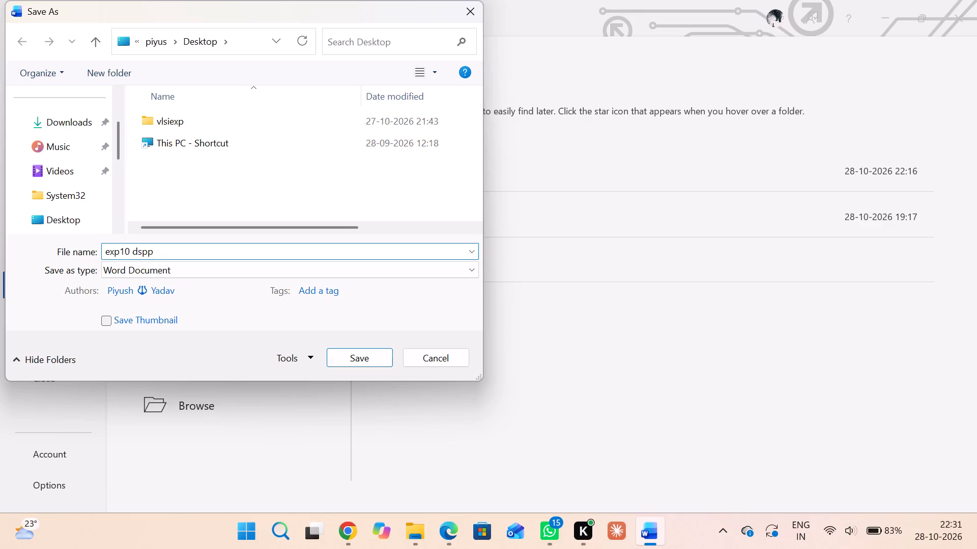
pyautogui.write('10')
pyautogui.click(333, 354)
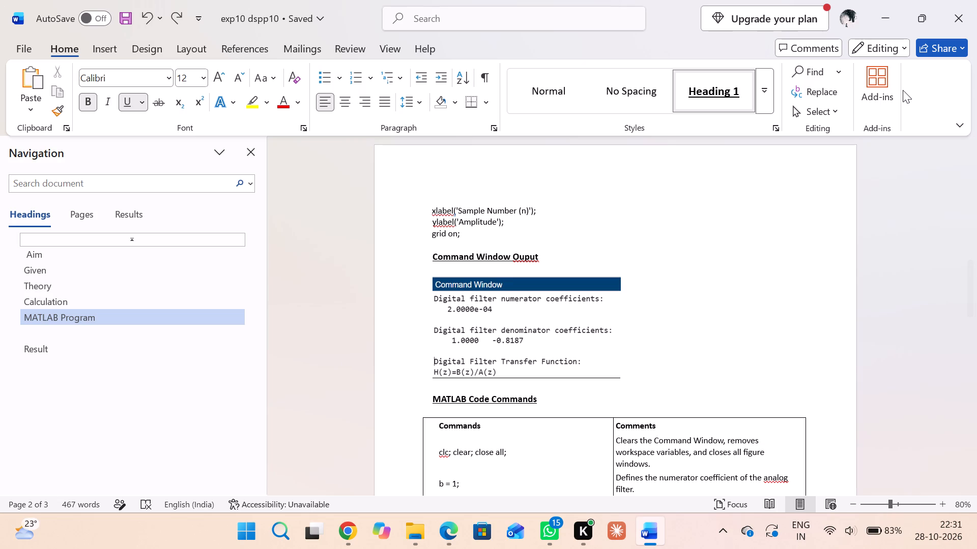
pyautogui.click(886, 15)
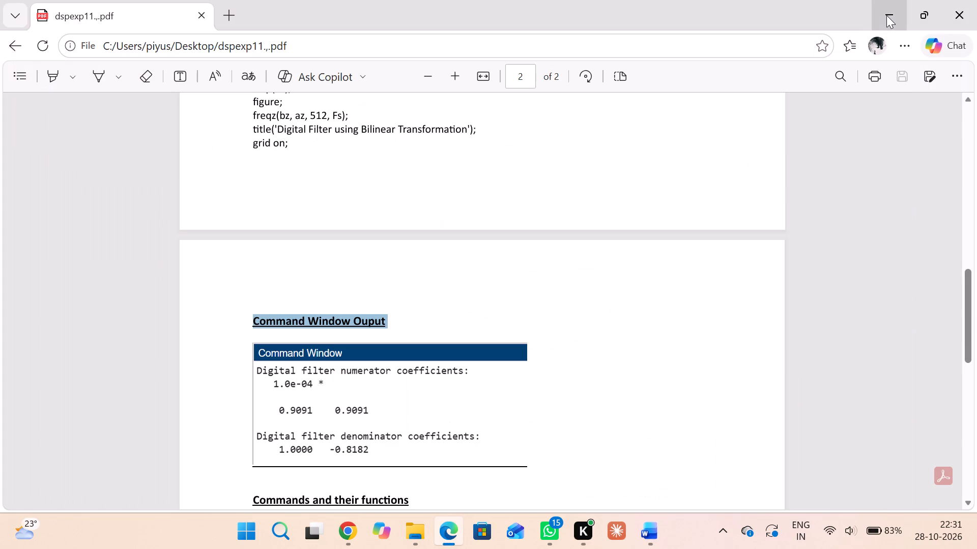
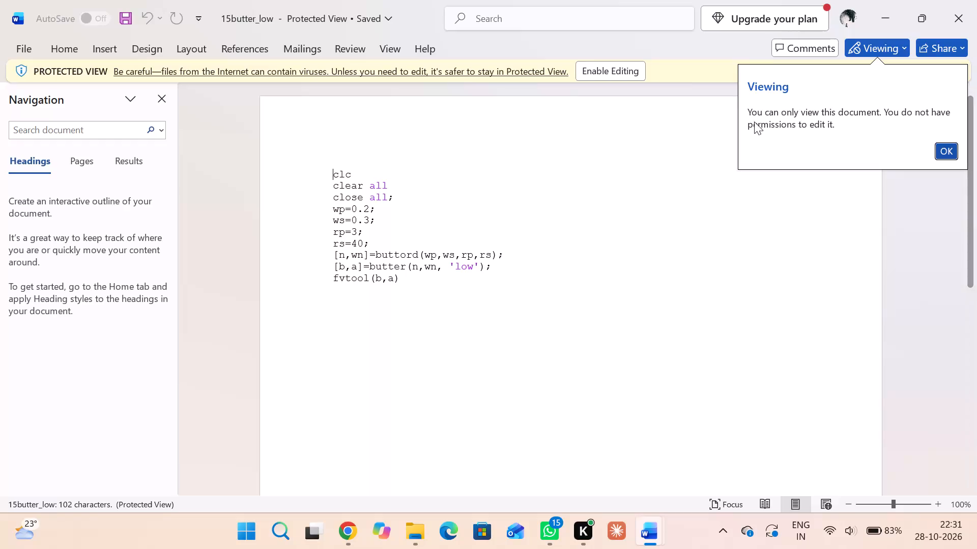
# Enable editing in the protected 15butter_low document, look over its Butterworth low-pass filter code, and close the document.
pyautogui.click(638, 74)
pyautogui.scroll(1, 579, 144)
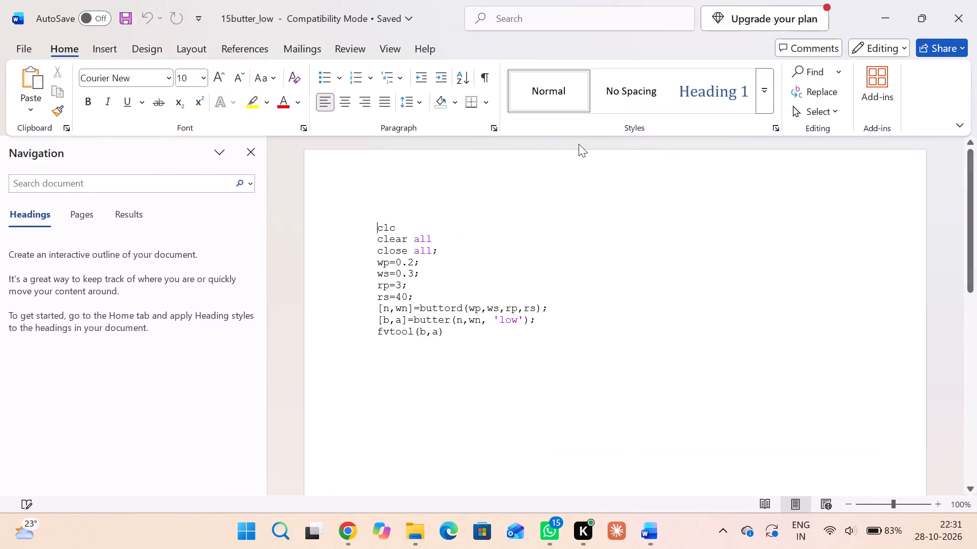
pyautogui.scroll(1, 579, 144)
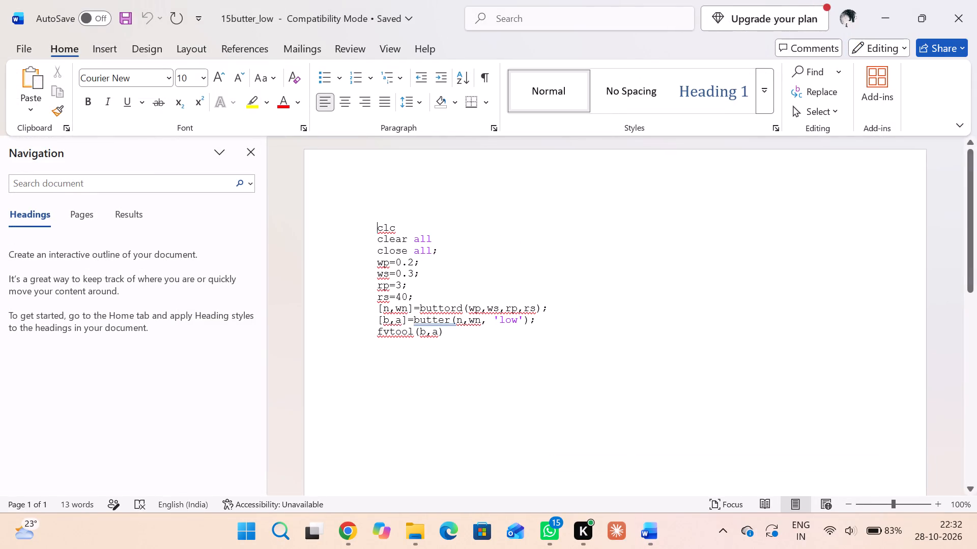
pyautogui.click(959, 13)
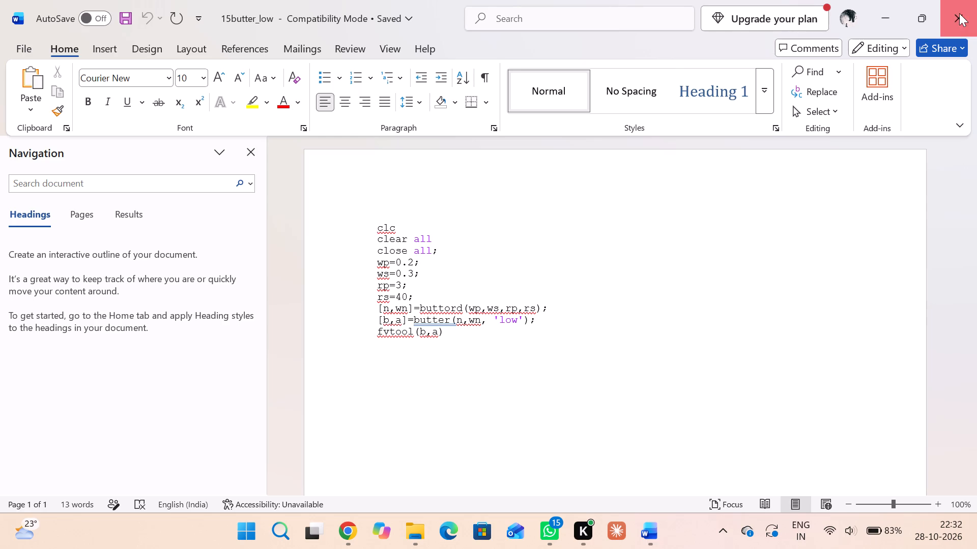